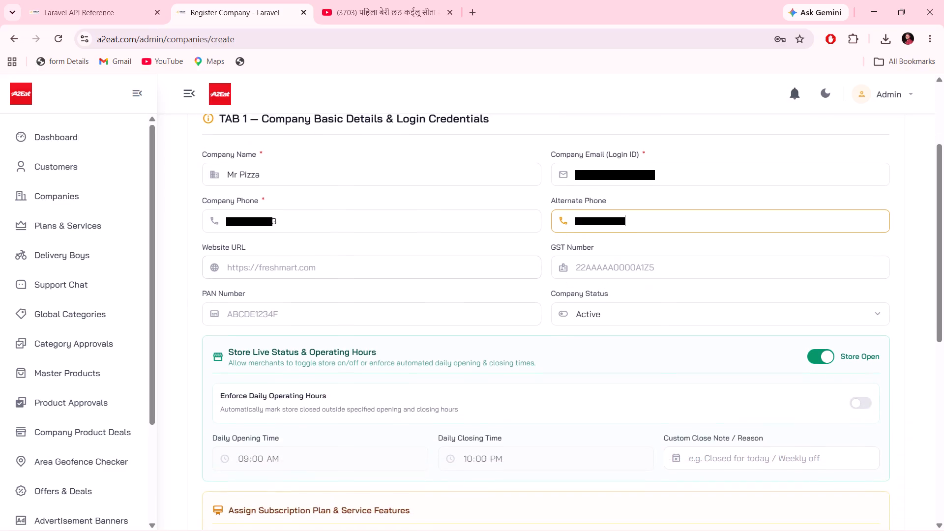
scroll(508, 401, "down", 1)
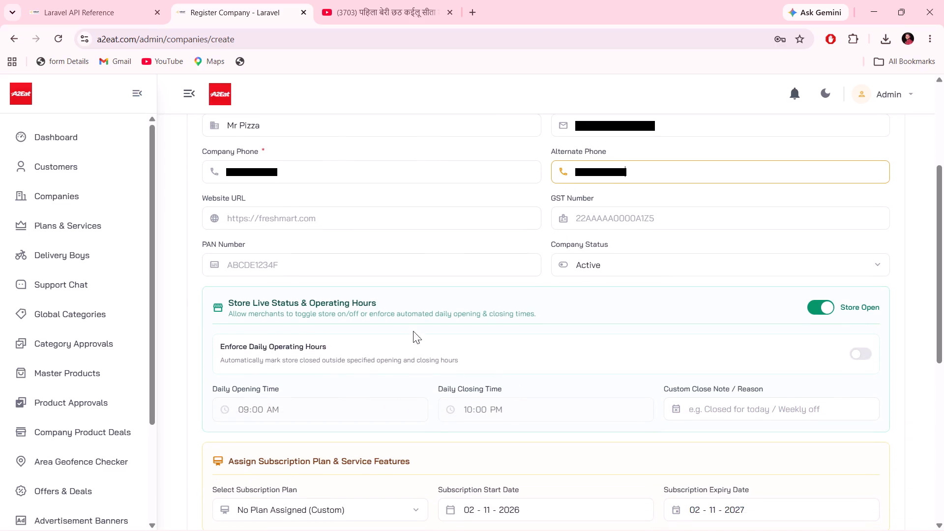
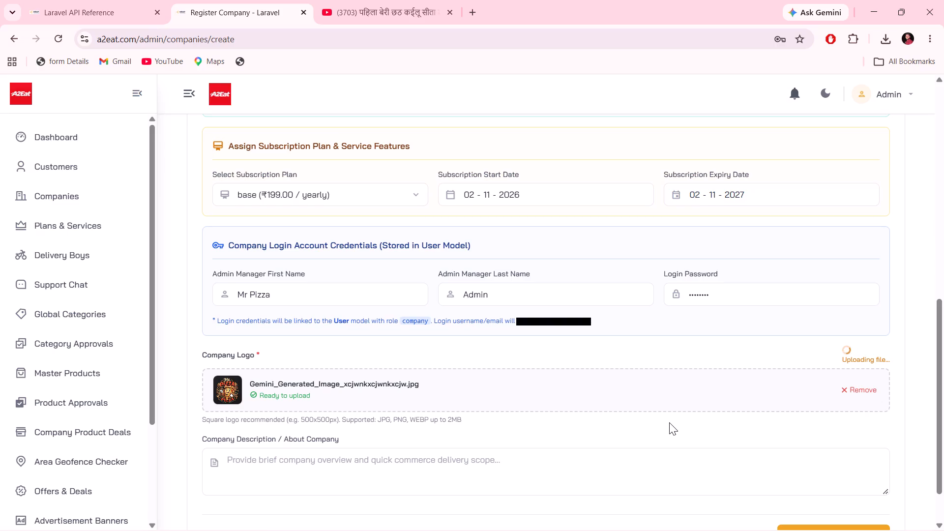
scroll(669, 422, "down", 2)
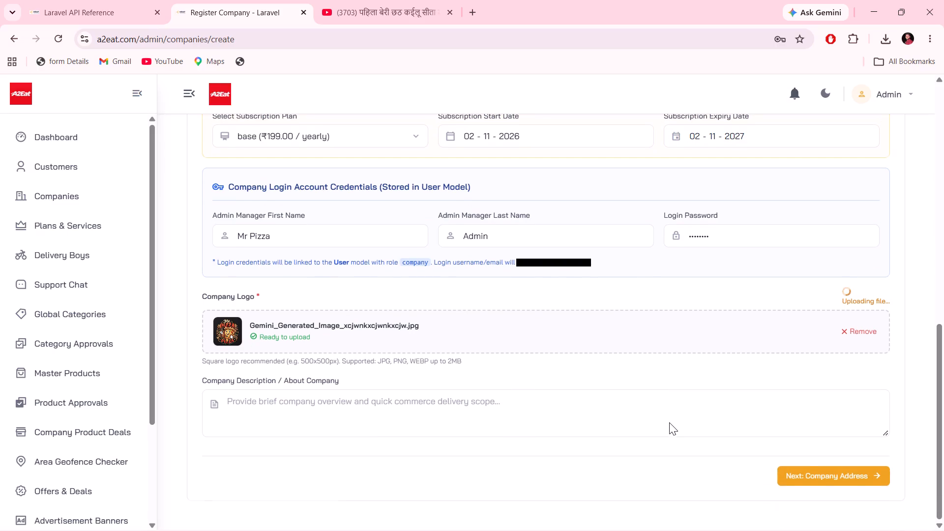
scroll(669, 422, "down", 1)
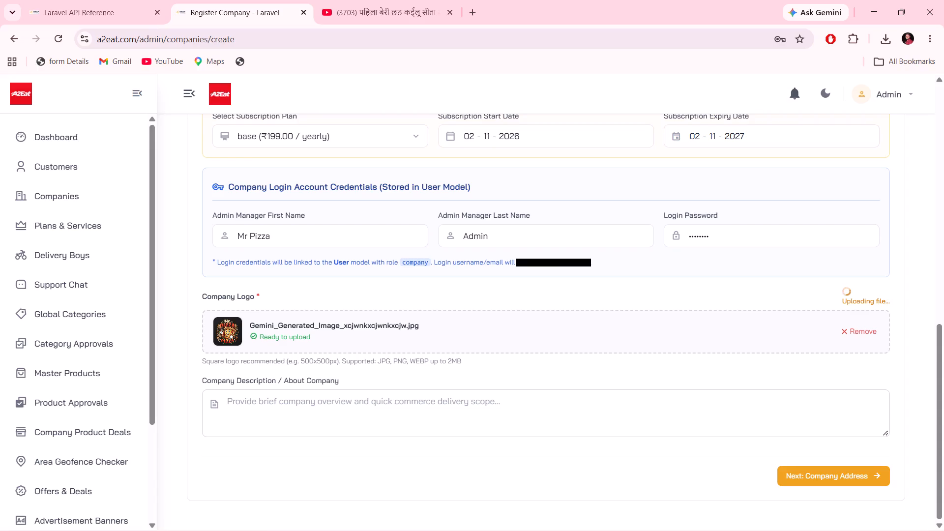
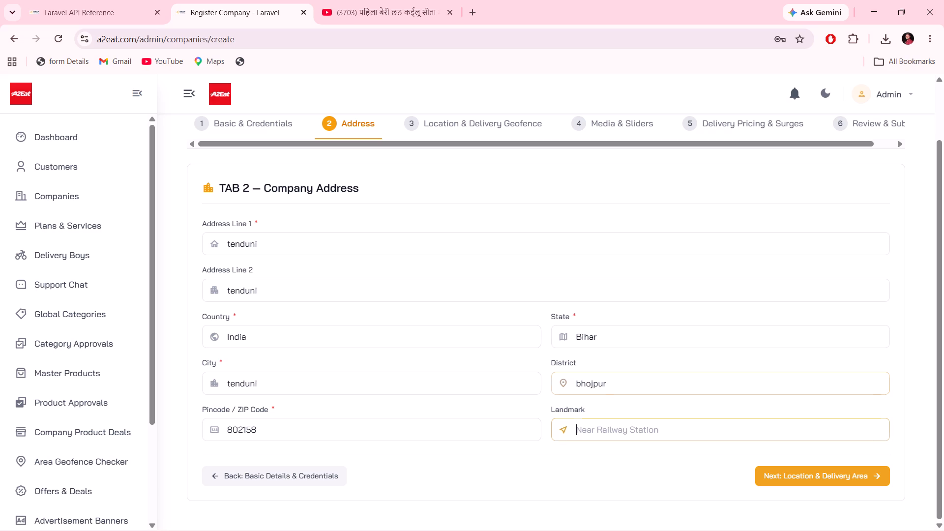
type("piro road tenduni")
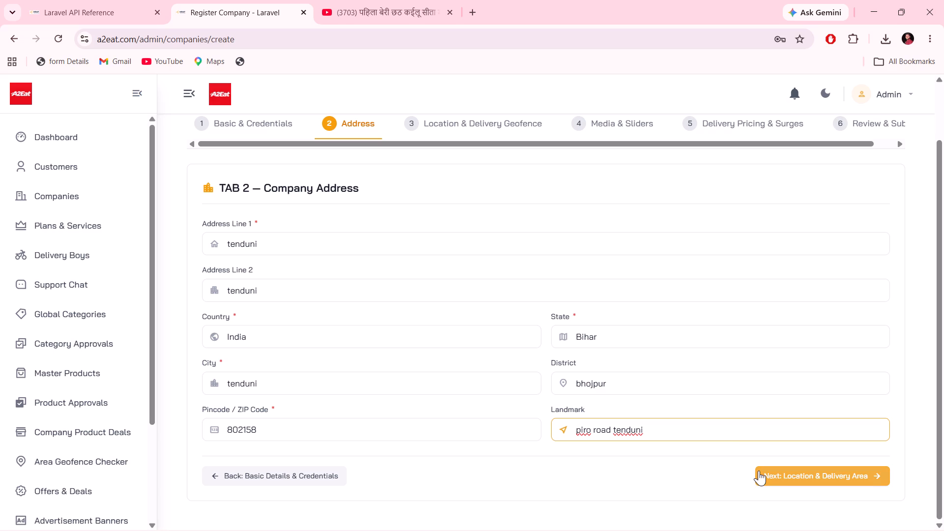
left_click(783, 472)
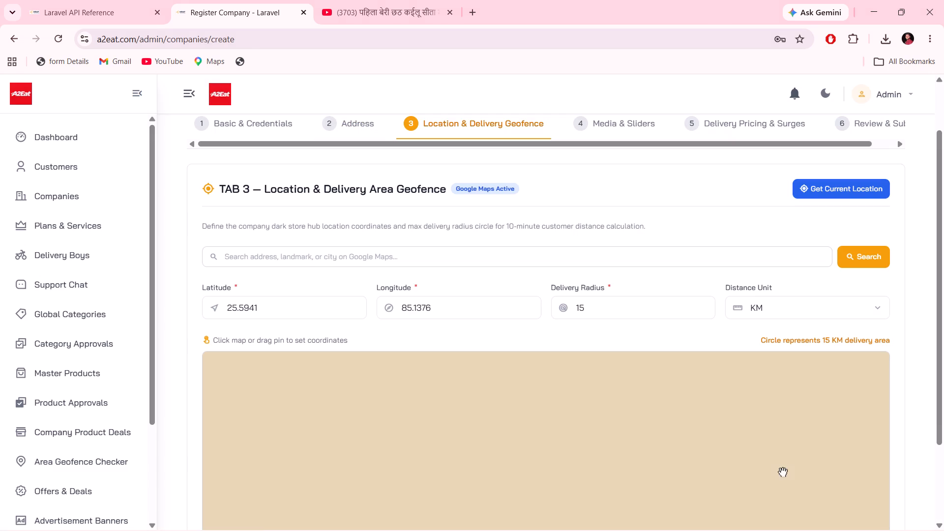
Search for tenduni, set the company location to Tenduni mode, Piro - Jagdishpur Road, and continue to Media & Sliders.
right_click(521, 272)
left_click(496, 260)
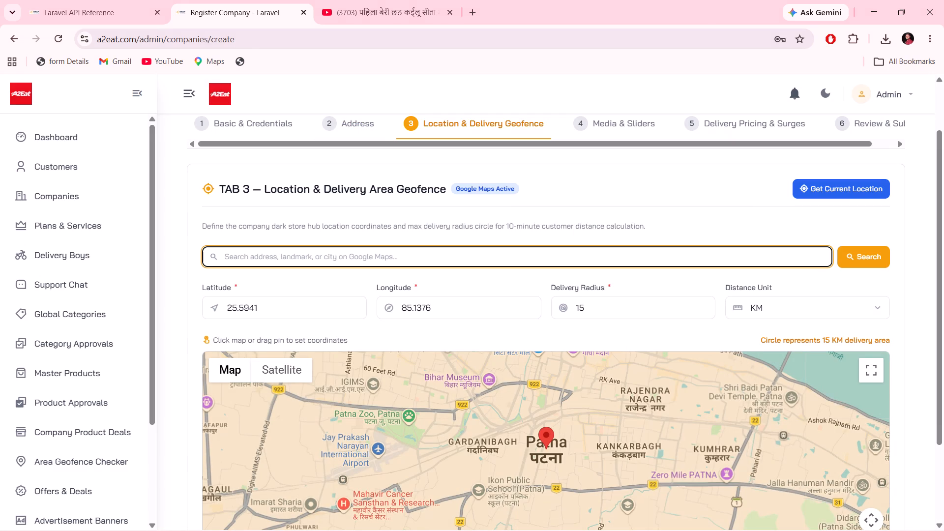
type("tend")
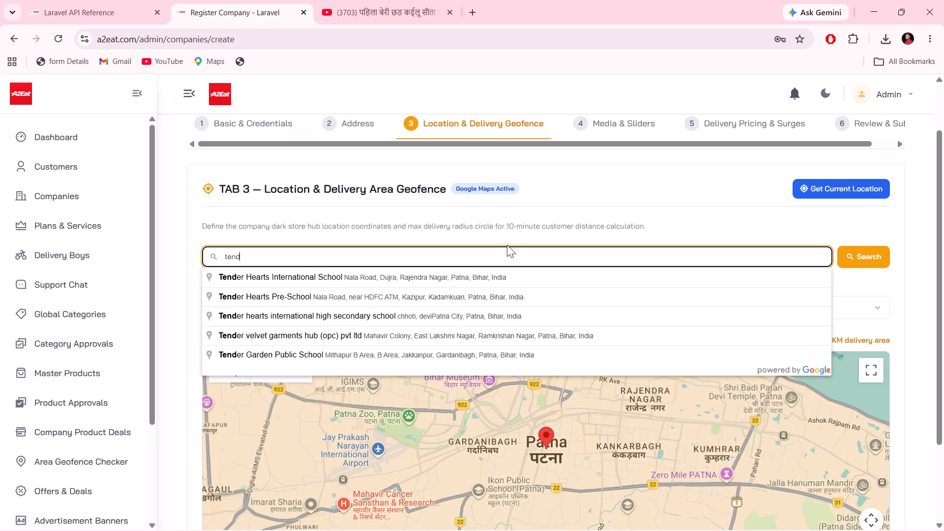
type("uni")
key("space")
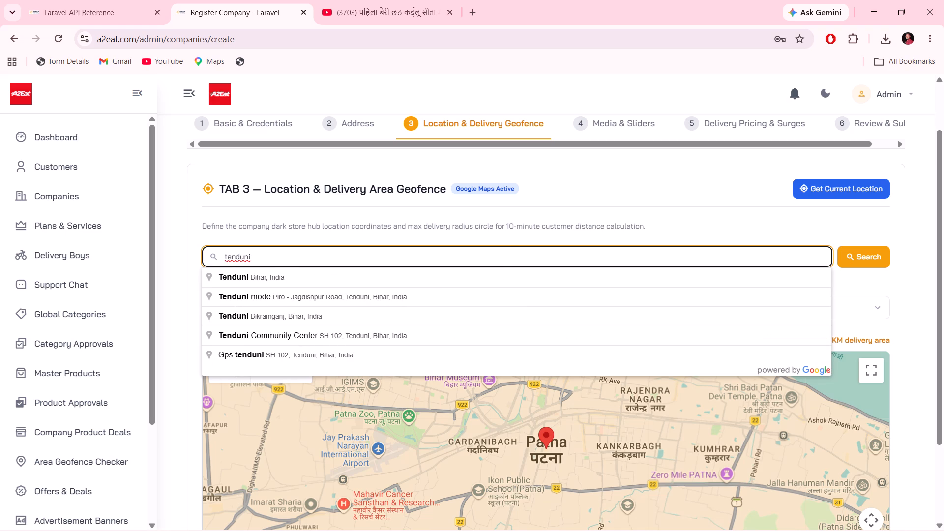
left_click(362, 298)
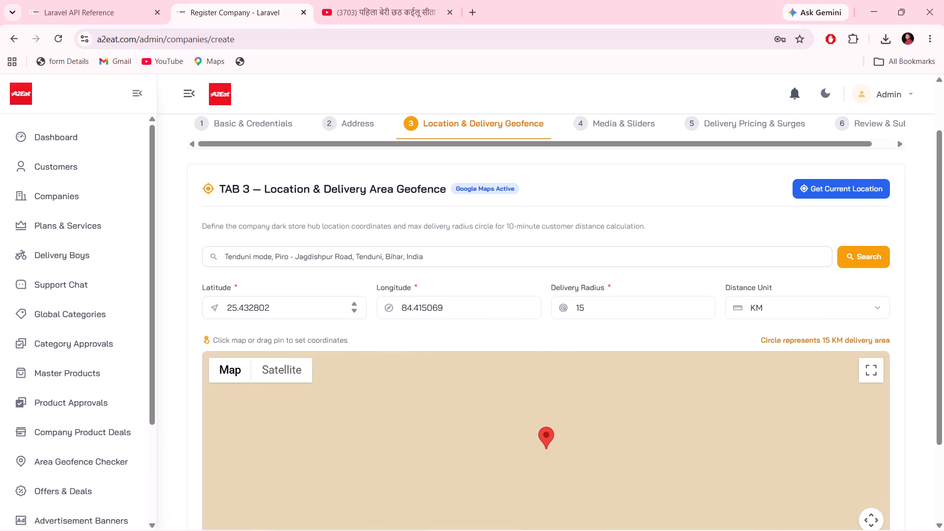
scroll(651, 329, "down", 5)
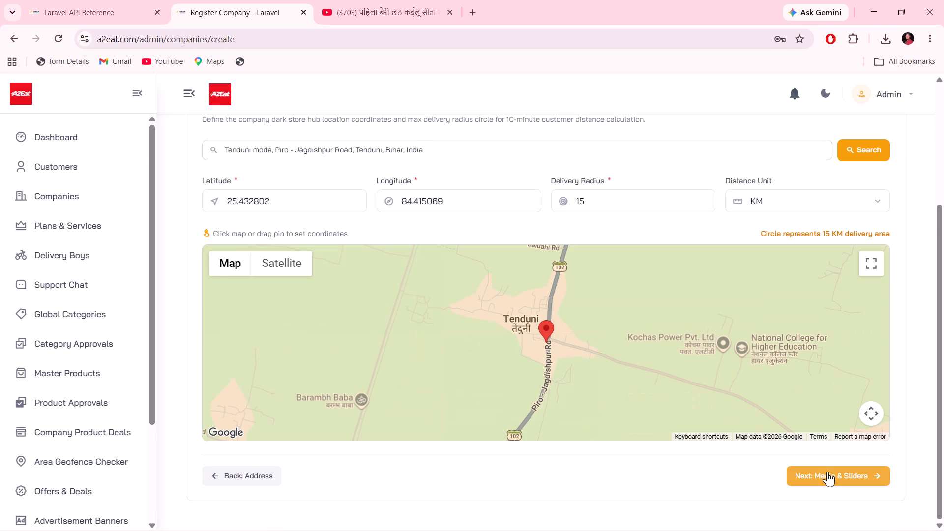
left_click(828, 471)
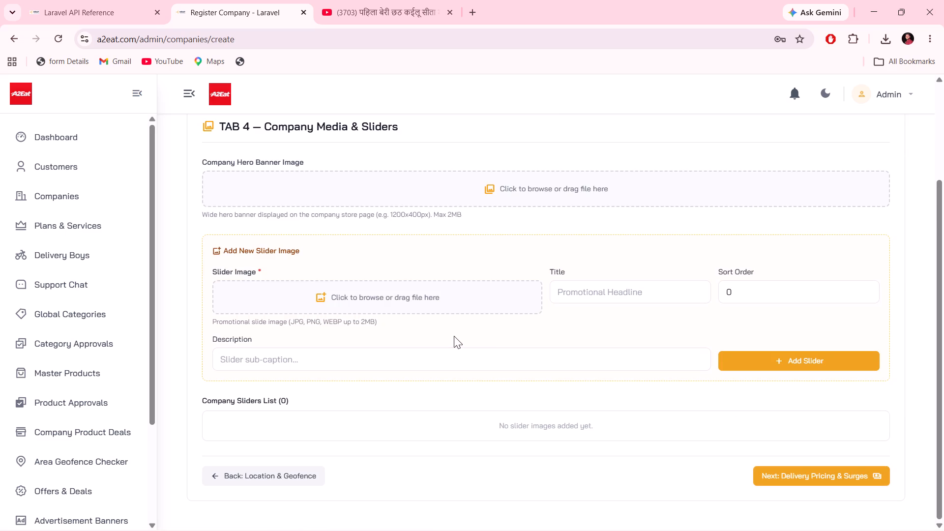
Upload Gemini_Generated_Image_an76dgan76dgan76-1800kb.jpeg from Downloads as the company hero banner image.
left_click(452, 197)
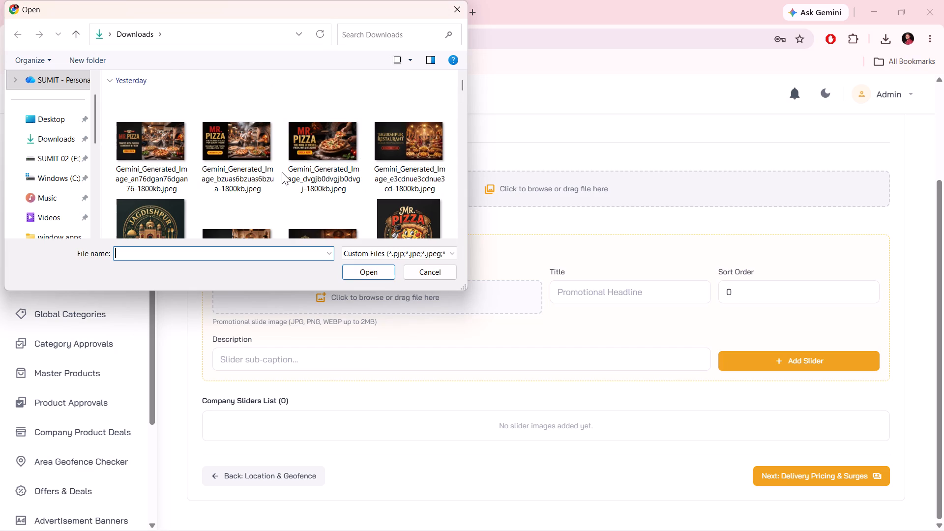
left_click(181, 156)
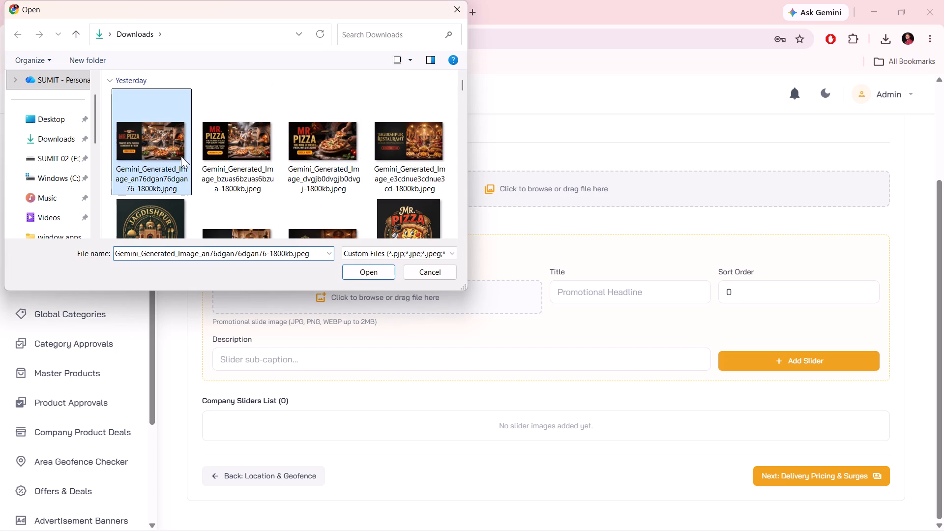
left_click(367, 268)
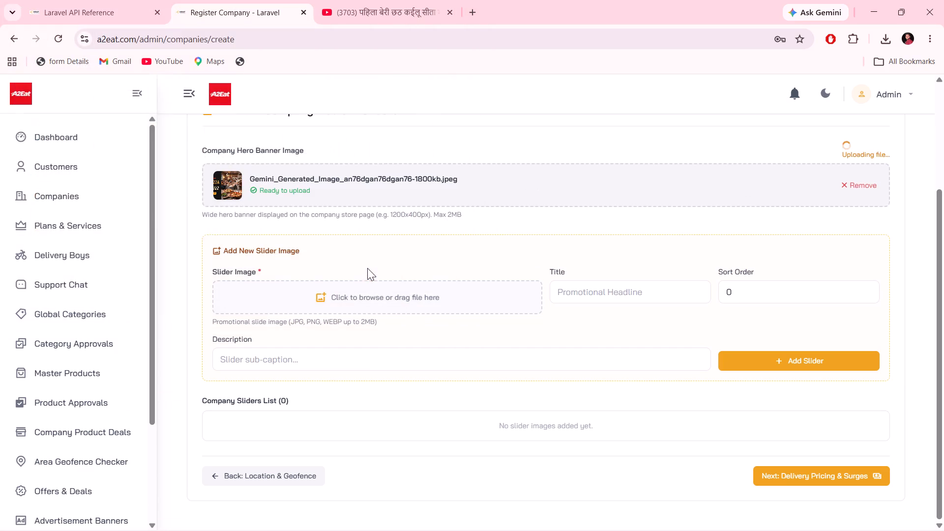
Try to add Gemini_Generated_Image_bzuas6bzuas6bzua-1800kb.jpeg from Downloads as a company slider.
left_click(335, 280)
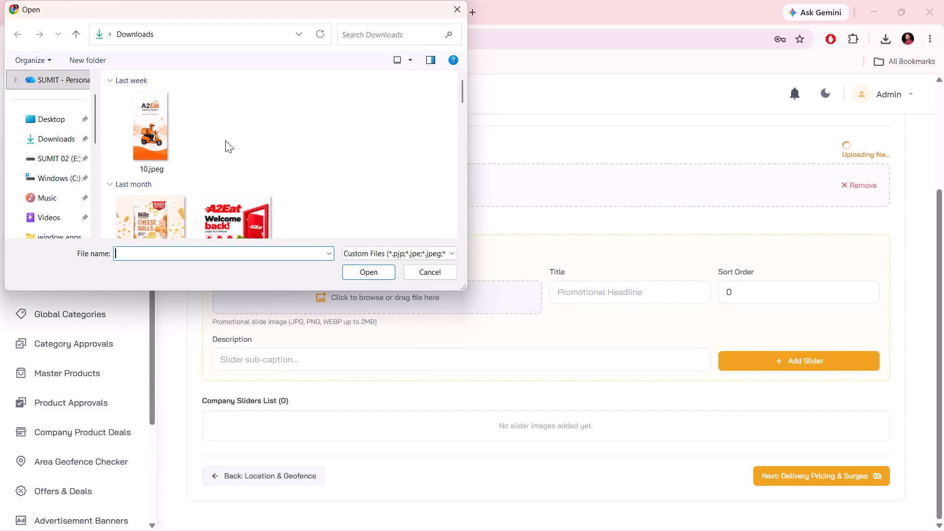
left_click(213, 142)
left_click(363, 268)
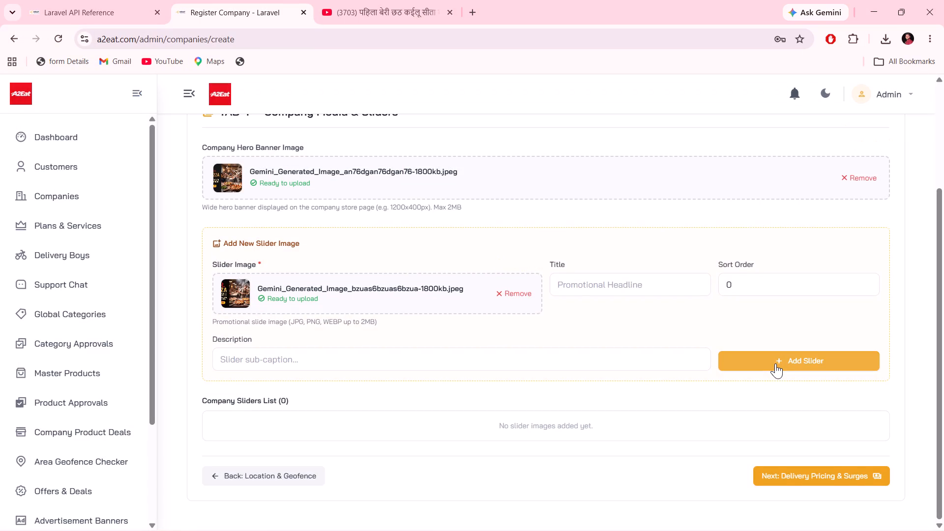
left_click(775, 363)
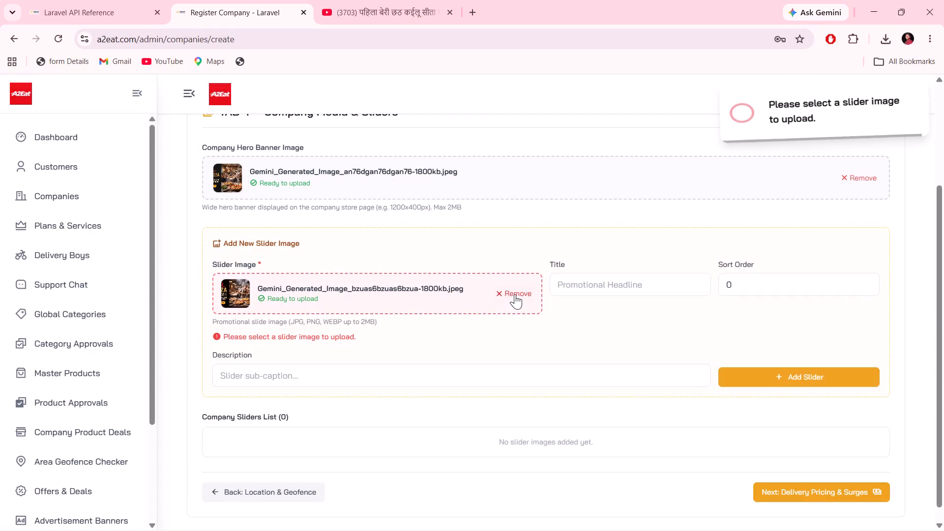
Select Gemini_Generated_Image_bzuas6bzuas6bzua-1800kb.jpeg again as the slider image and add it to the company sliders list.
left_click(485, 296)
left_click_drag(485, 296, 491, 297)
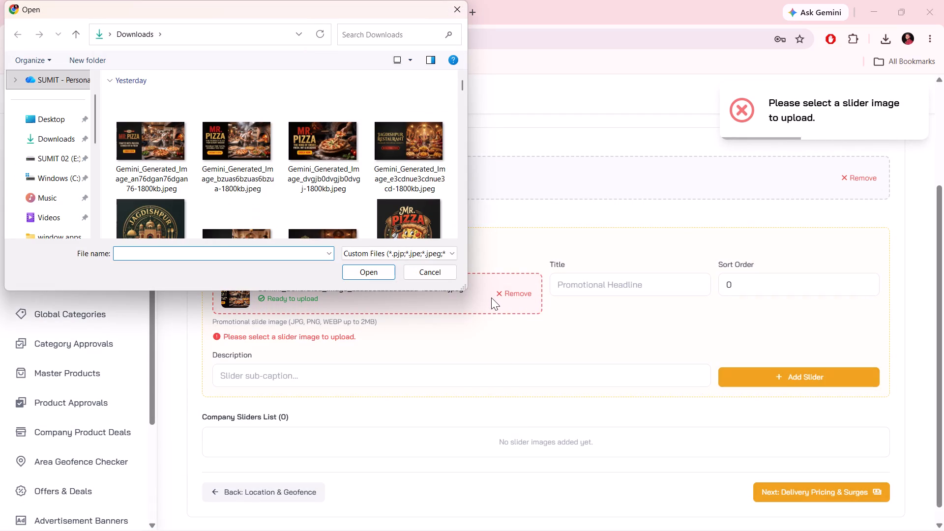
left_click(247, 168)
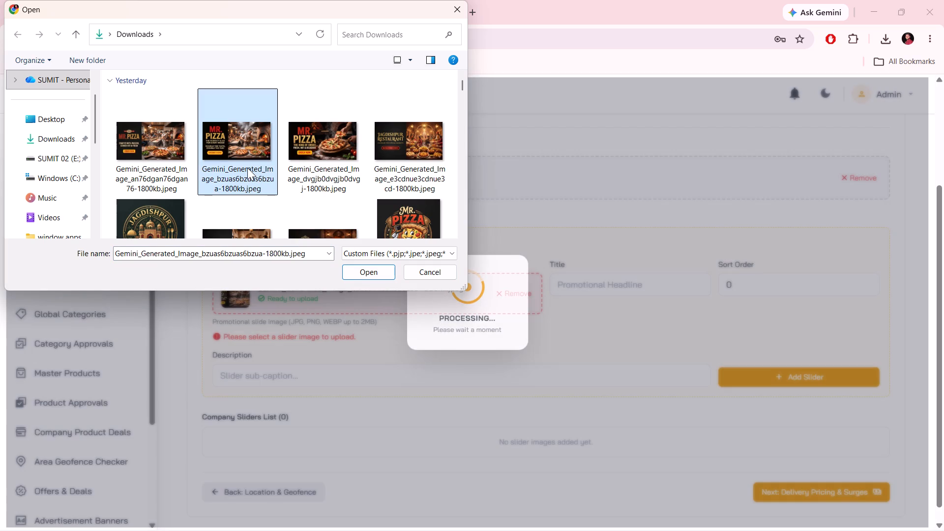
left_click(380, 274)
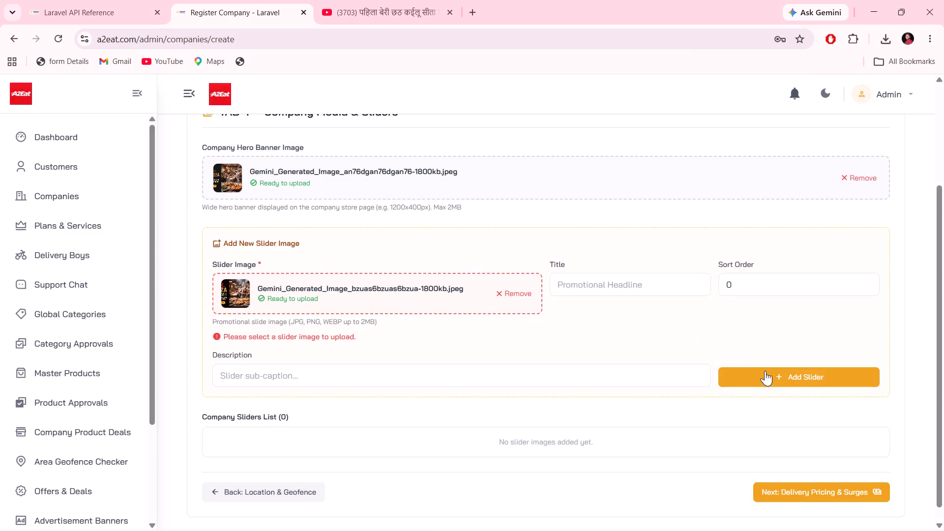
left_click(741, 369)
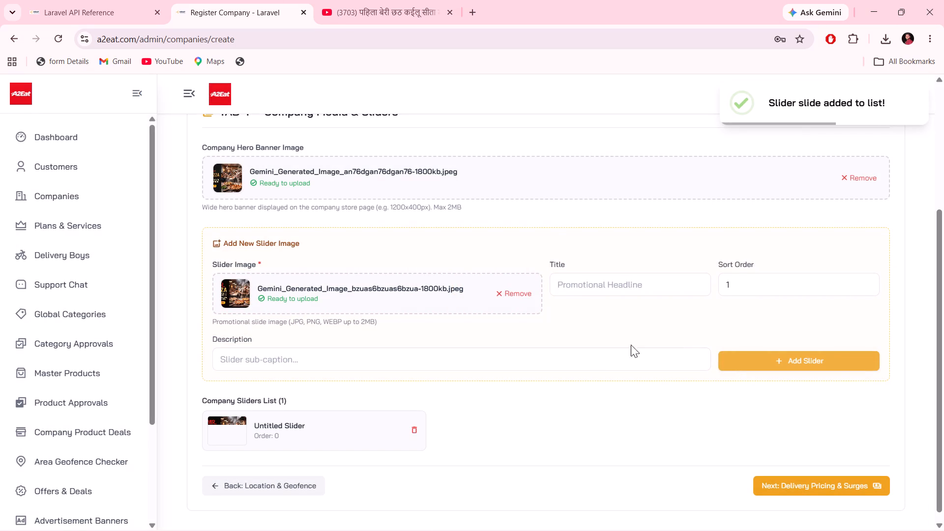
Add Gemini_Generated_Image_dvgjb0dvgjb0dvgj-1800kb.jpeg as the second company slider and continue to Delivery Pricing & Surges.
left_click(475, 294)
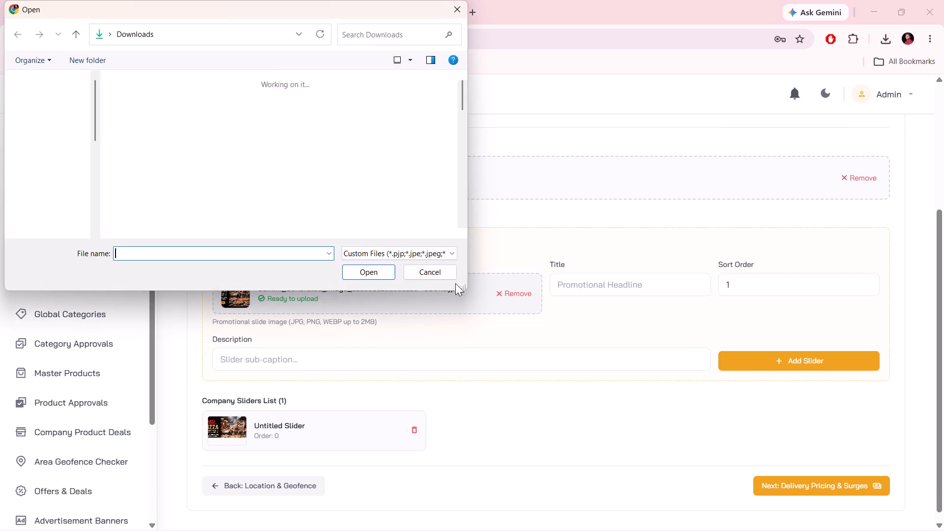
left_click(341, 165)
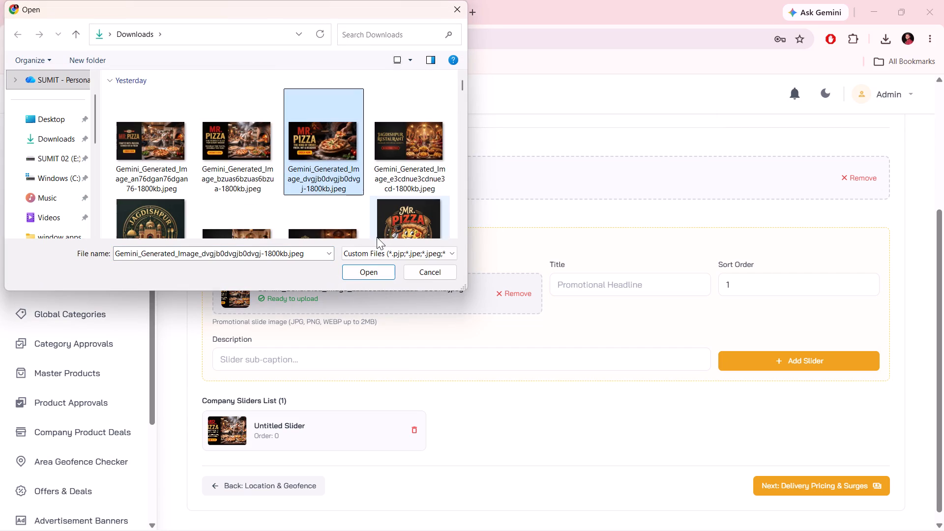
left_click(371, 263)
right_click(371, 263)
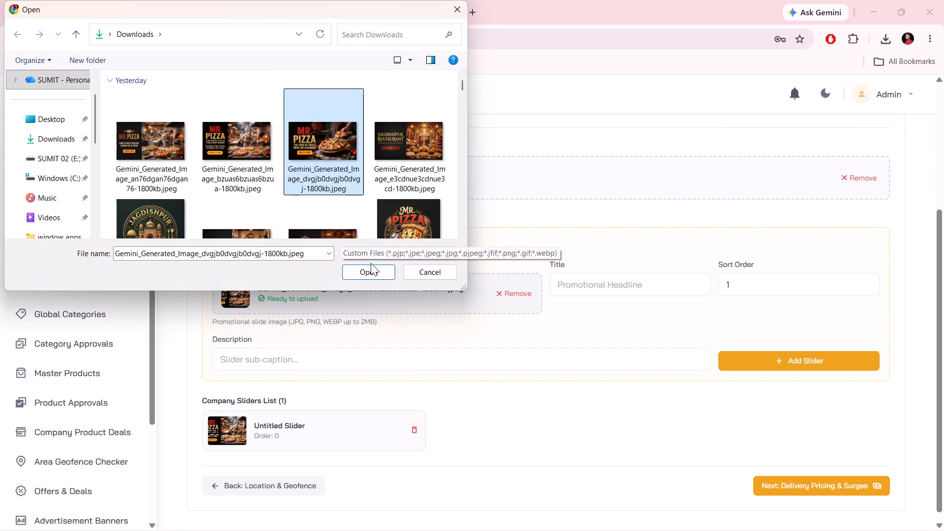
left_click(365, 274)
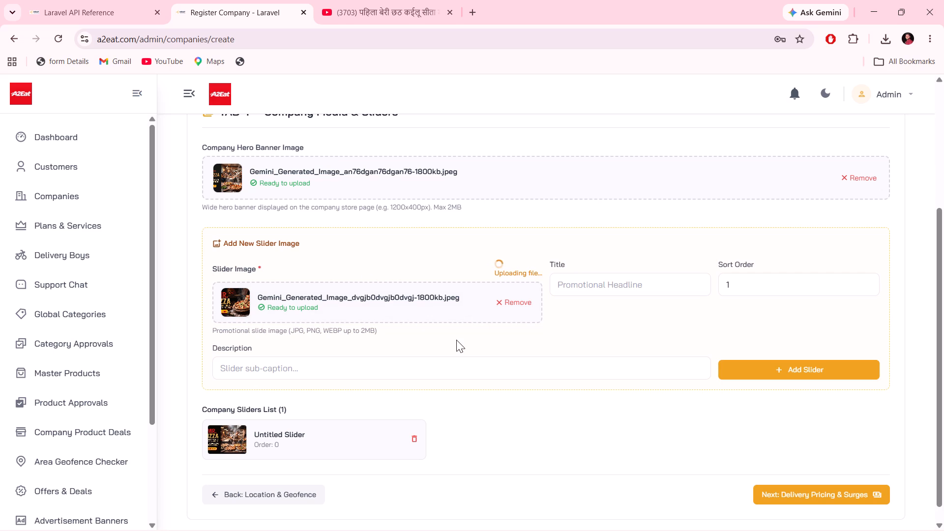
left_click(732, 353)
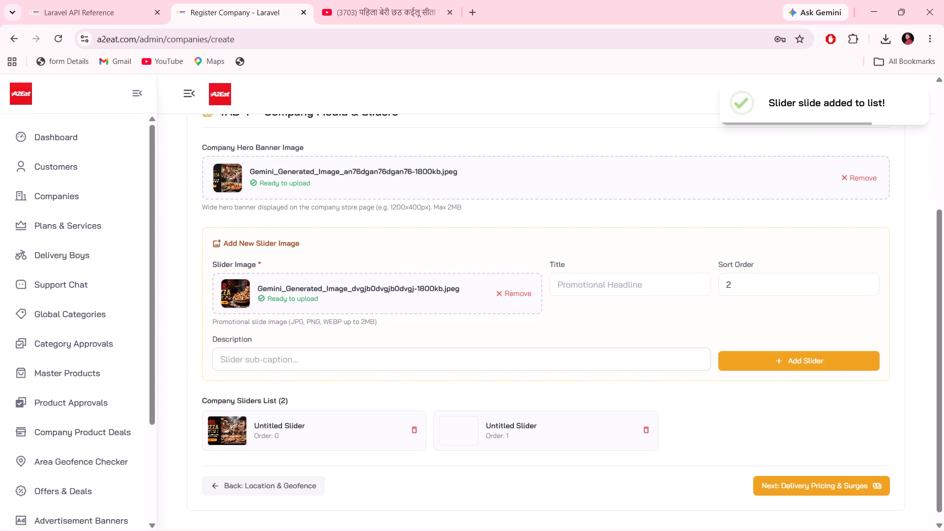
scroll(652, 359, "down", 3)
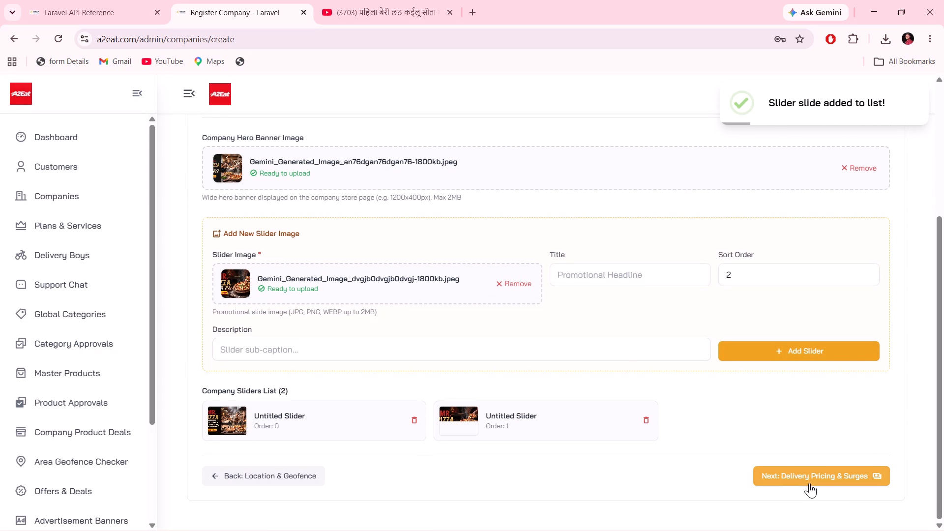
left_click(808, 480)
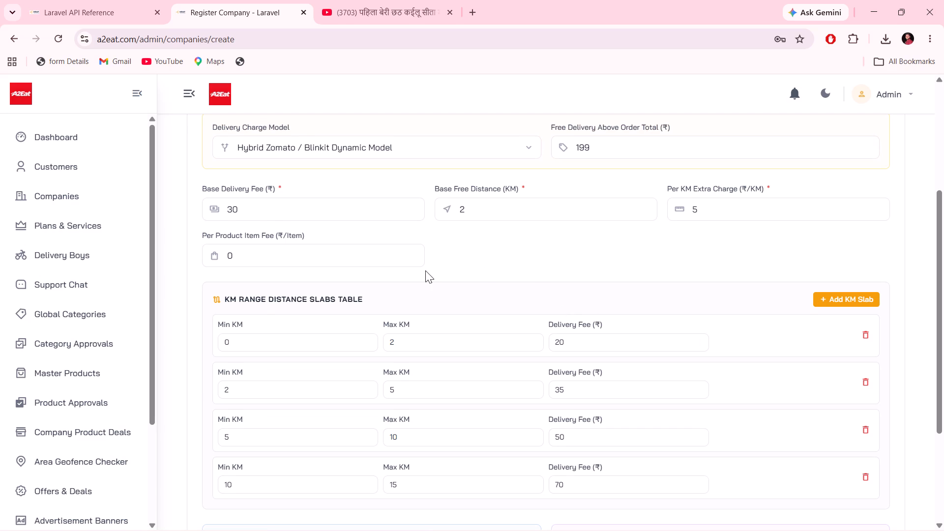
Set the Base Delivery Fee to ₹21.
scroll(425, 270, "up", 2)
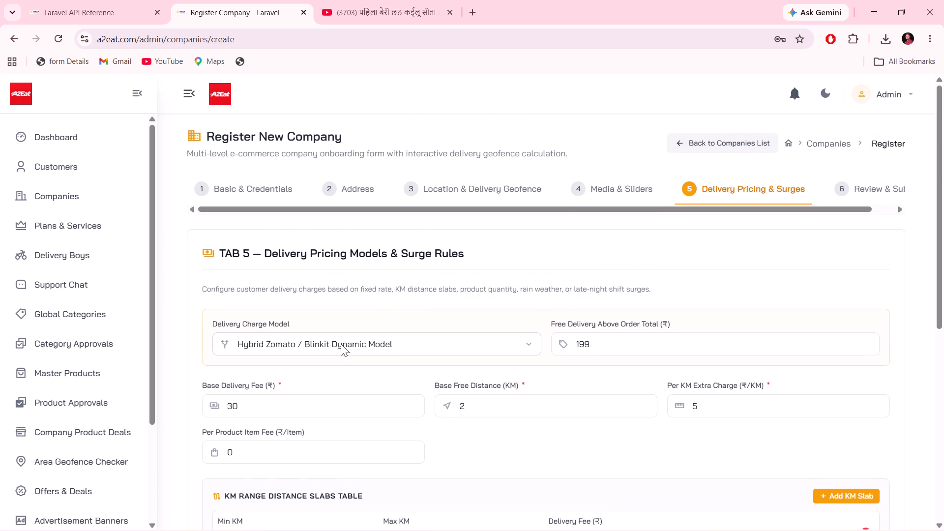
right_click(341, 344)
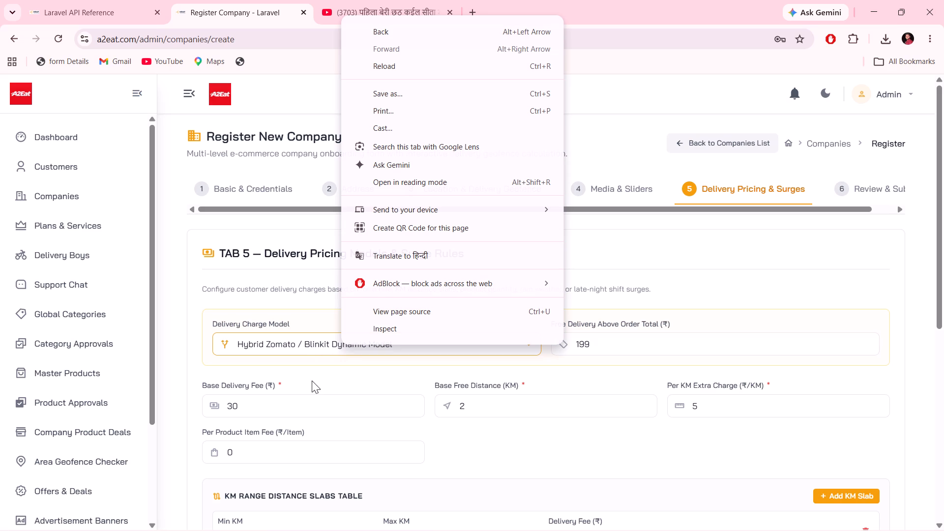
left_click(271, 425)
left_click(284, 396)
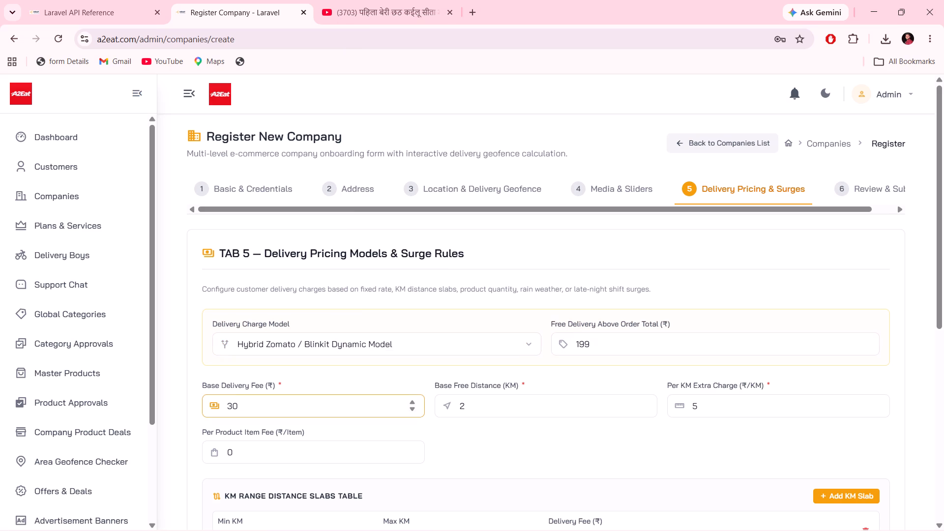
key("BackSpace")
key("BackSpace")
type("21")
Set the Per Product Item Fee to ₹2.
scroll(530, 422, "down", 2)
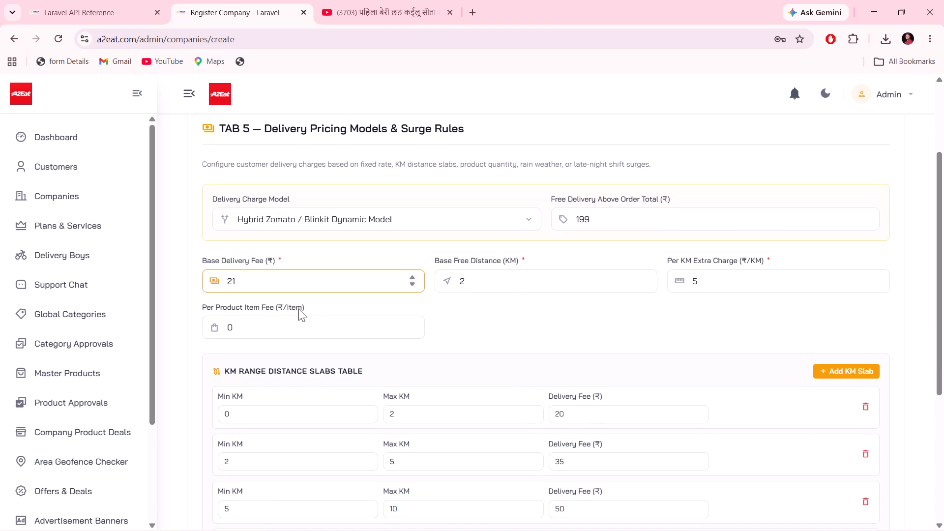
left_click(292, 317)
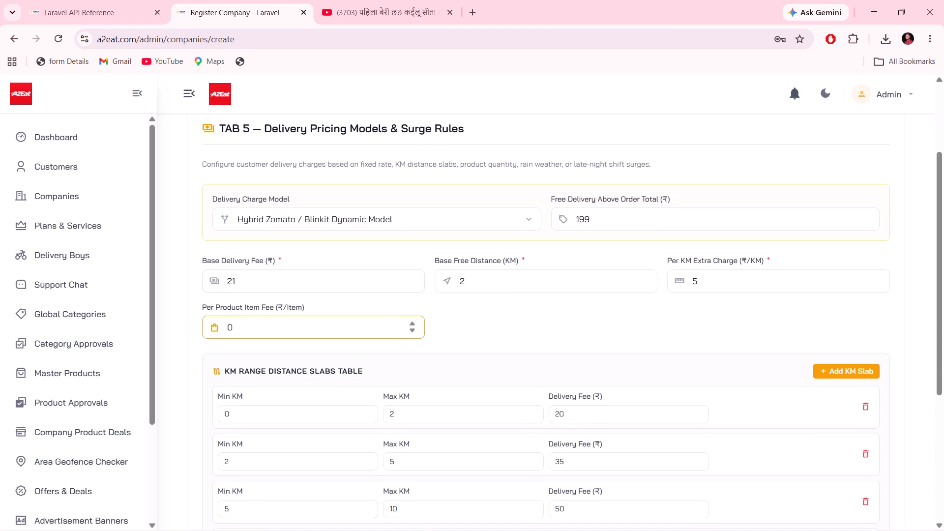
key("BackSpace")
key("3")
key("BackSpace")
key("5")
key("BackSpace")
key("2")
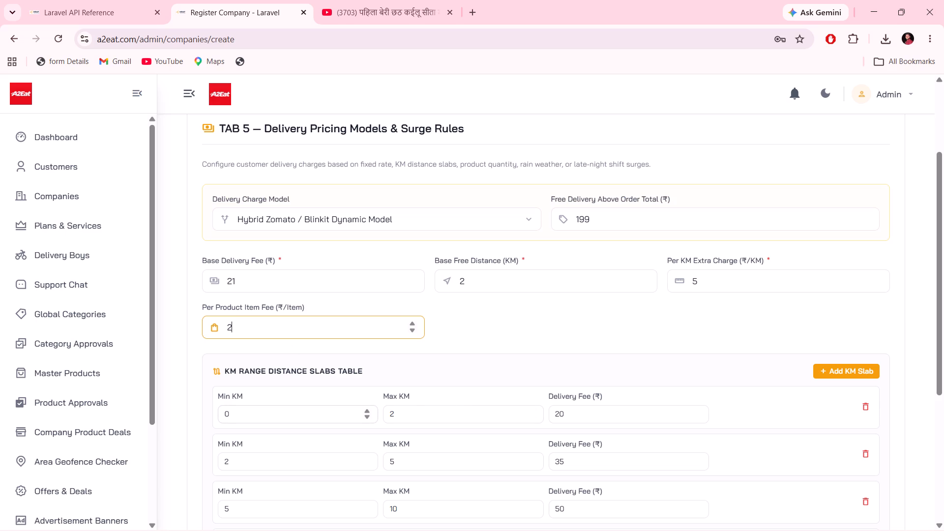
Set the Min KM of the first distance slab to 1.
left_click(345, 417)
key("BackSpace")
key("1")
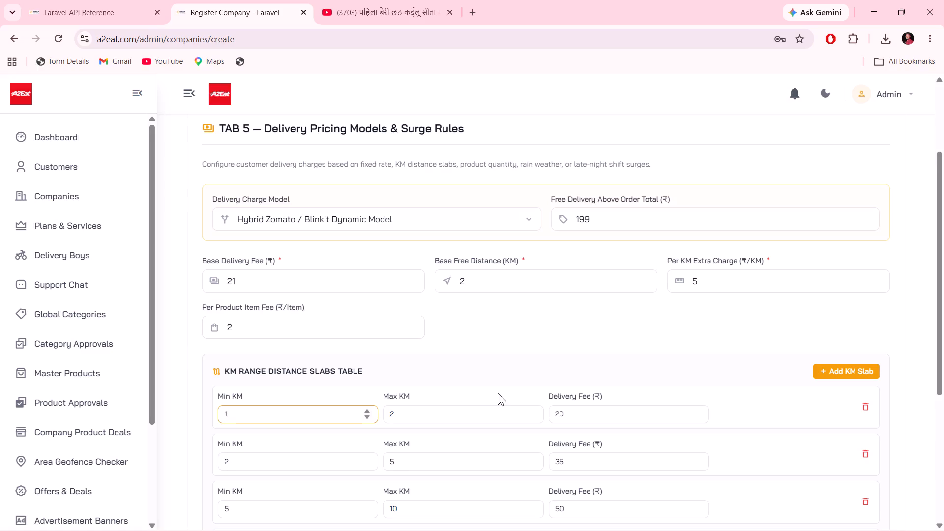
Enable both the Rain / Weather Surge Fee and the Late Night Shift Surge Fee.
scroll(498, 393, "down", 5)
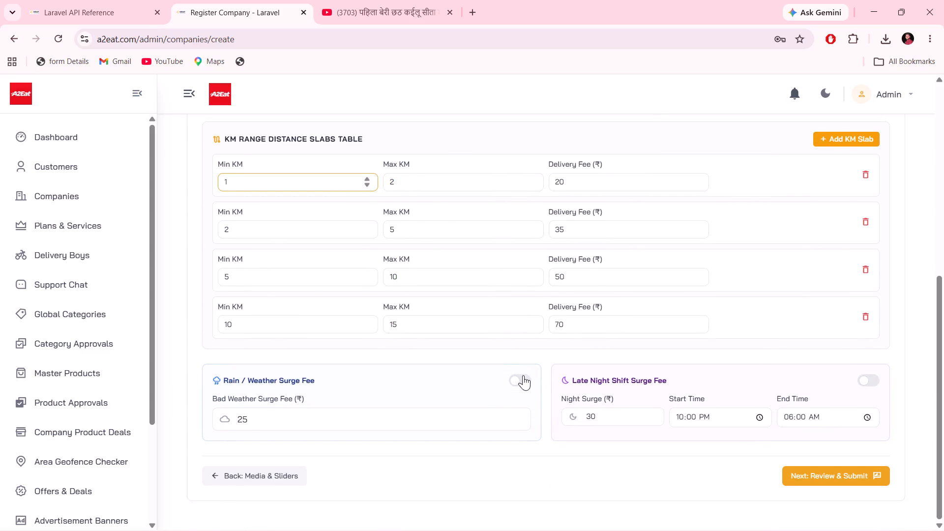
left_click(525, 375)
left_click(872, 379)
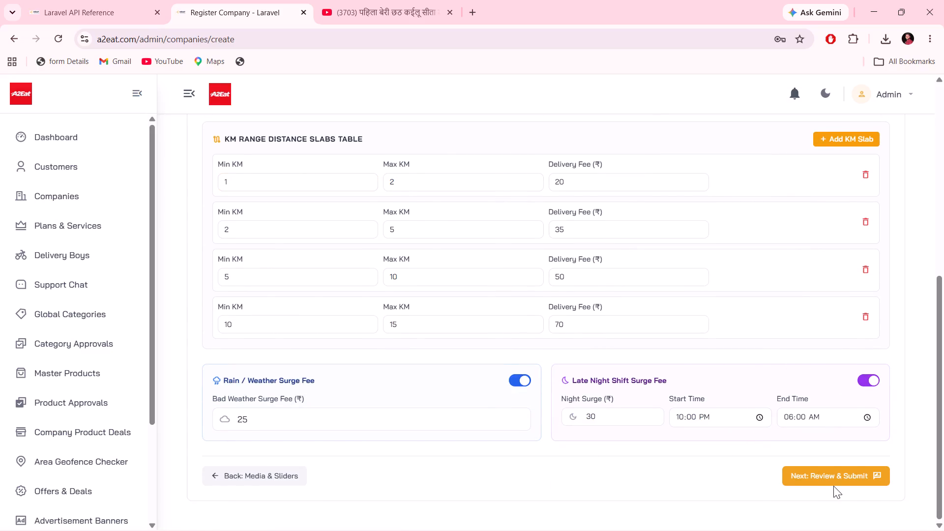
Proceed to Review & Submit and create the Mr Pizza company.
left_click(827, 482)
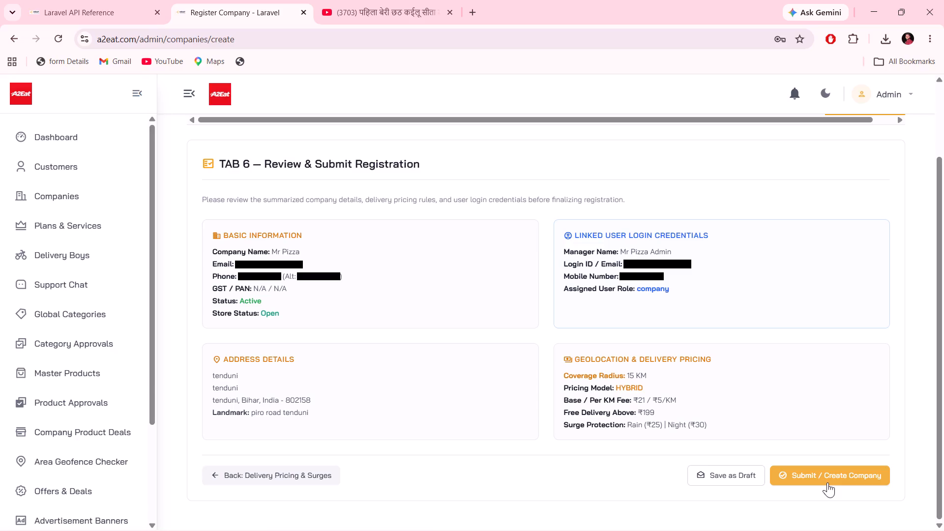
left_click(827, 482)
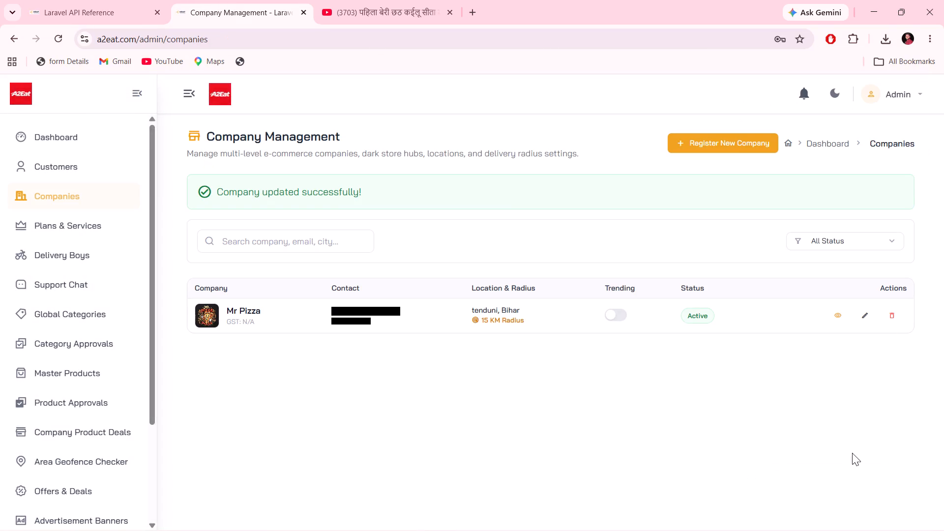
Start registering another new company and enter a Company Name beginning with "jagdishpur".
left_click(734, 140)
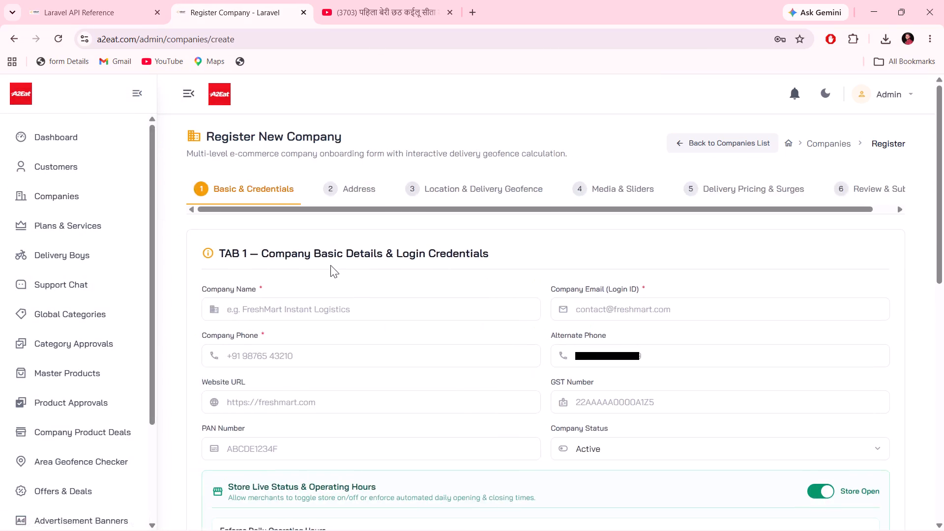
left_click(268, 319)
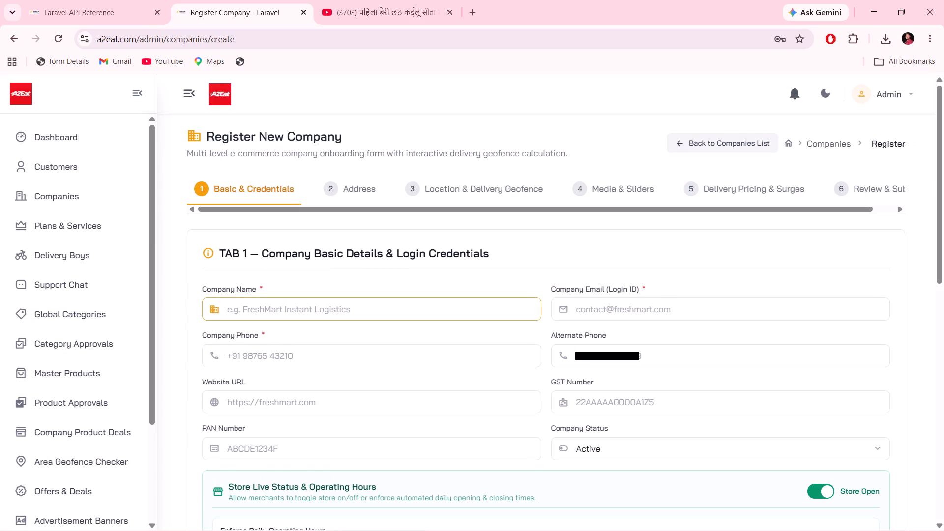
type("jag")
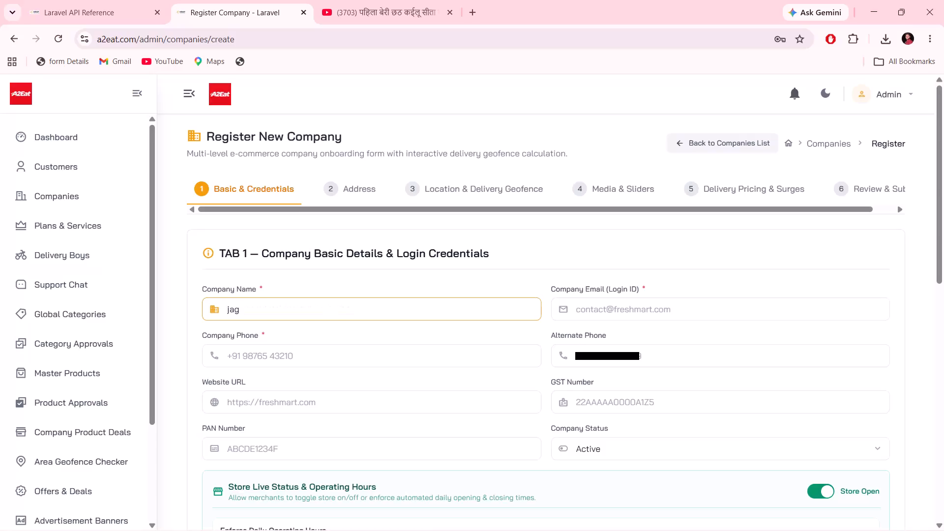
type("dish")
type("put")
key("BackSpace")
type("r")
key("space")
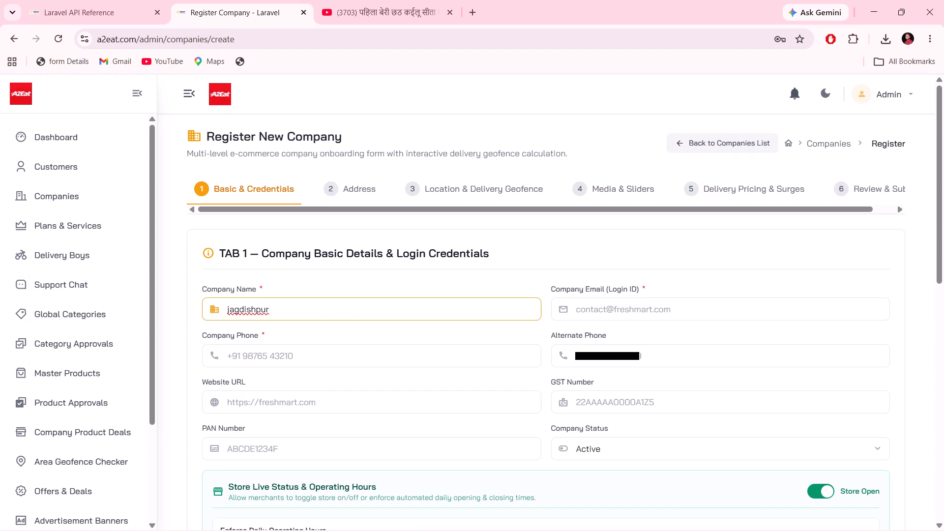
Complete the Company Name as "jagdishpur resturent" and copy the full name.
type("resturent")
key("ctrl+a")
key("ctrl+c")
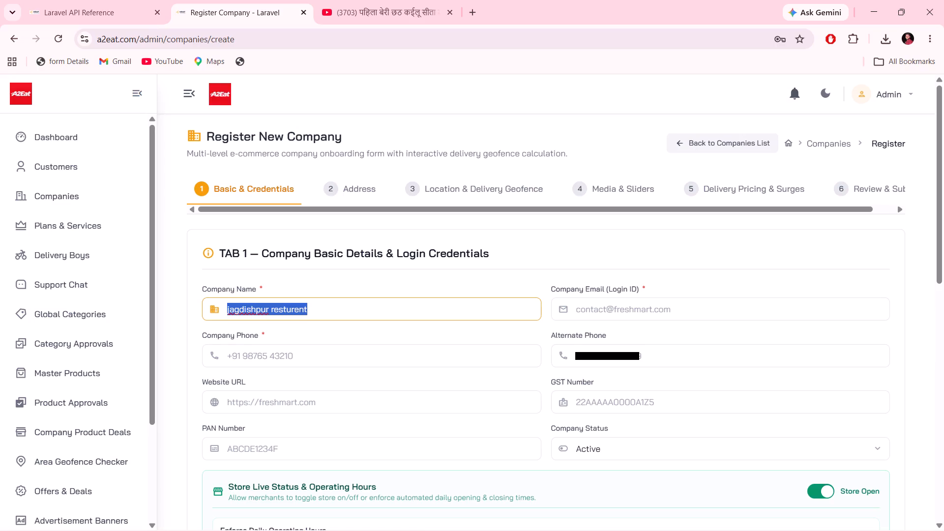
Enter the new company's login email address in the Company Email field.
left_click(605, 310)
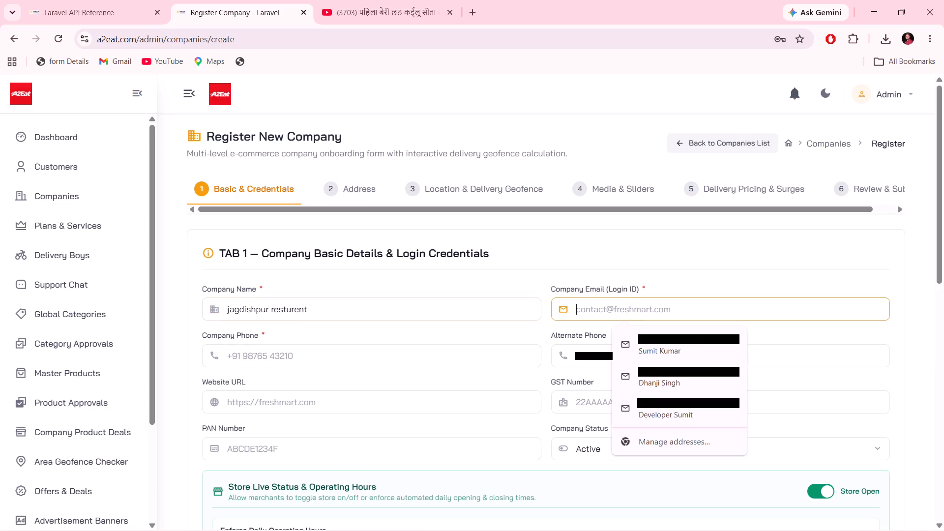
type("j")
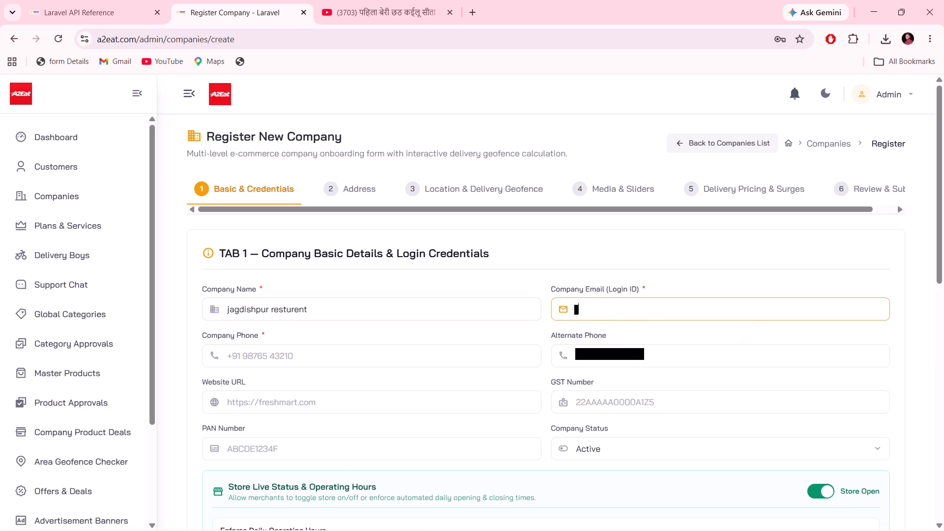
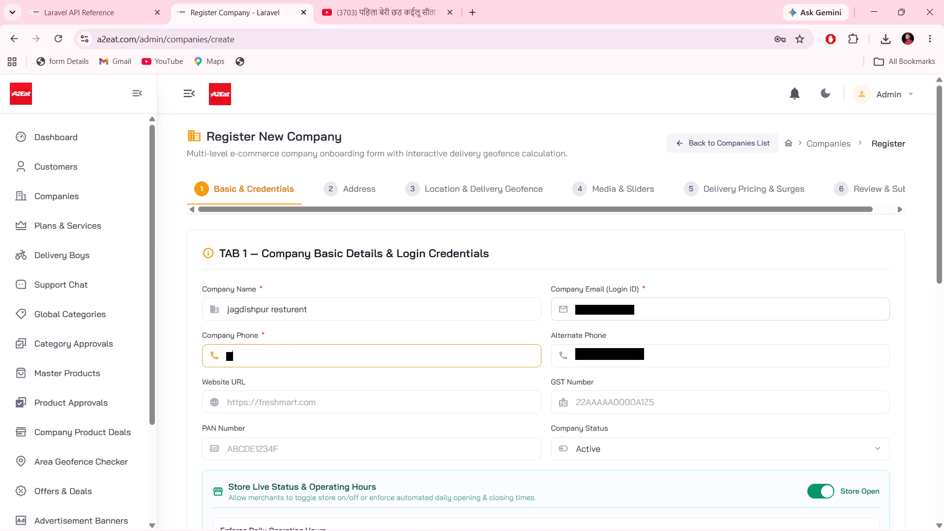
Enter the Company Phone number in the basic details for jagdishpur resturent.
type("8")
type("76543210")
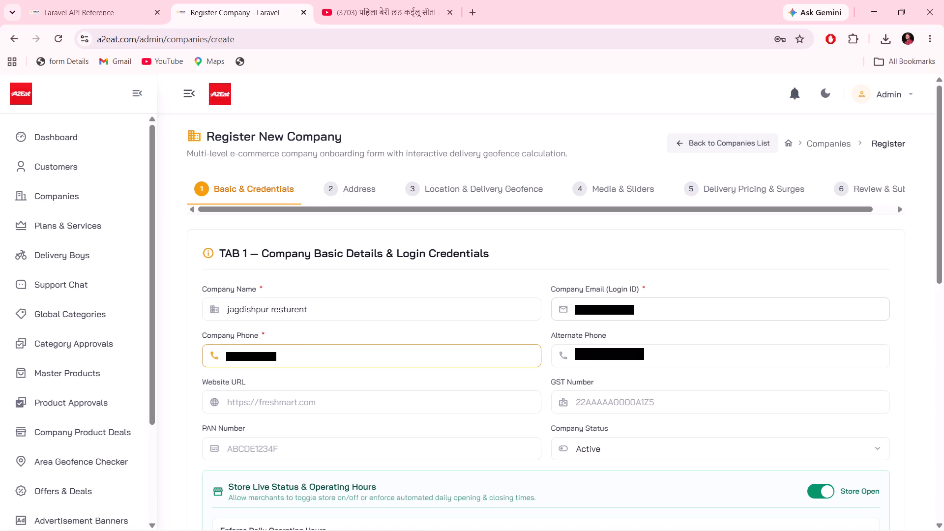
Fill Alternate Phone with a copy of the Company Phone number, changing its last digit to 1.
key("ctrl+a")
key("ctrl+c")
left_click(702, 352)
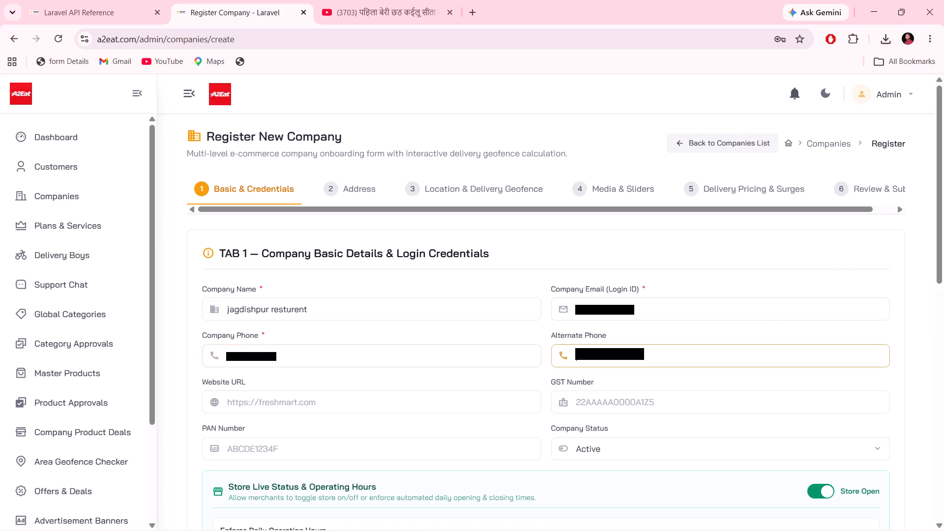
key("ctrl+v")
key("BackSpace")
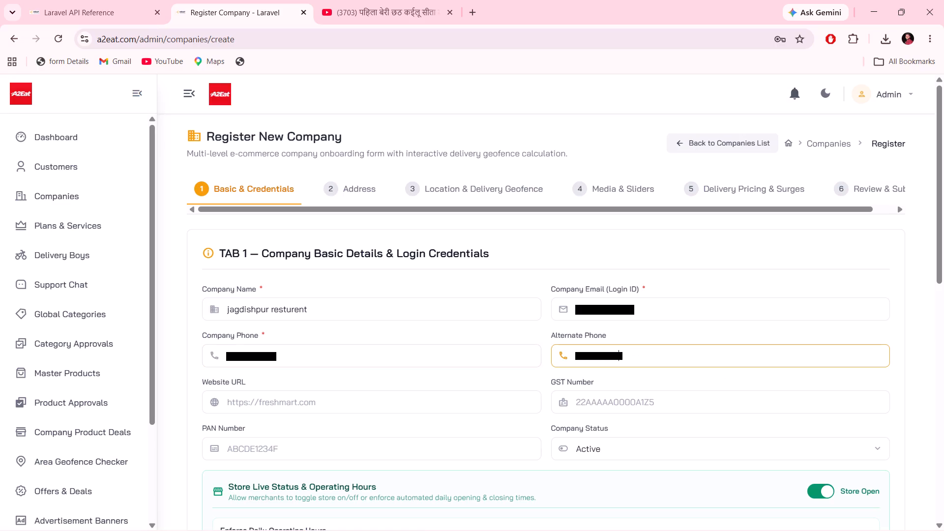
key("1")
Assign the base (₹199.00 / yearly) subscription plan to the company.
scroll(351, 396, "down", 3)
left_click(268, 458)
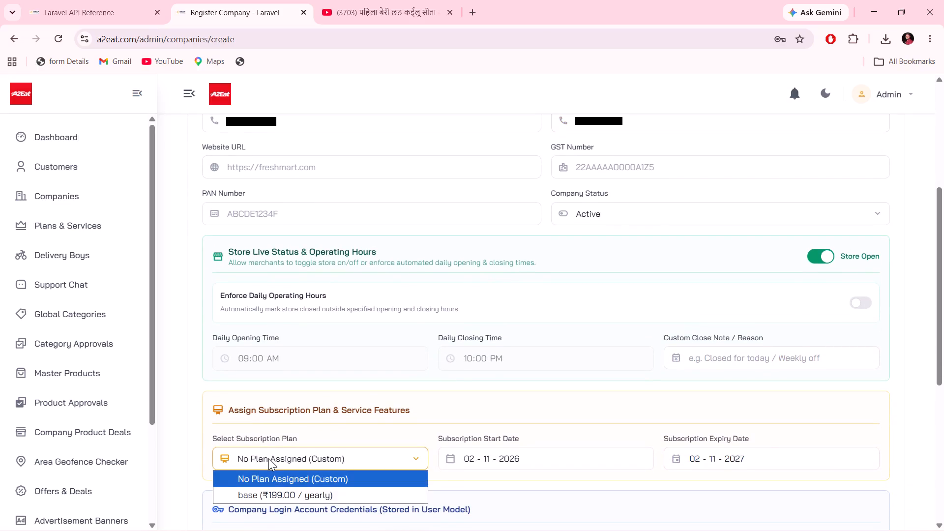
left_click(237, 489)
left_click(237, 489)
scroll(237, 489, "down", 2)
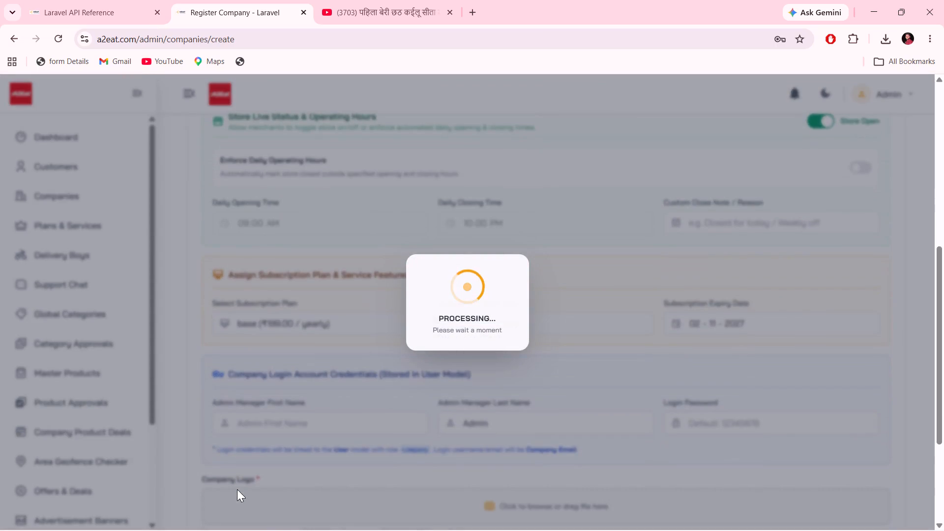
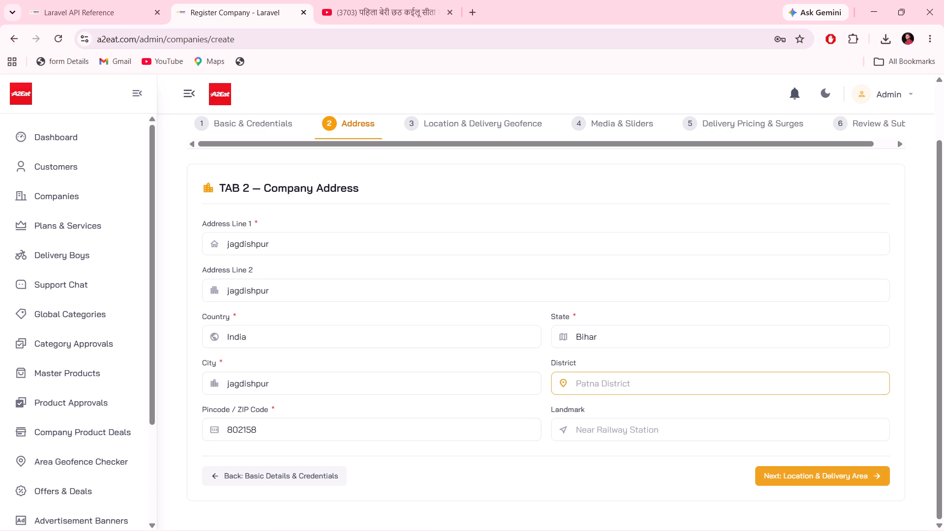
Complete the company address with bhojpur as the District and jagdishpur as the Landmark.
type("bhojpur")
key("Tab")
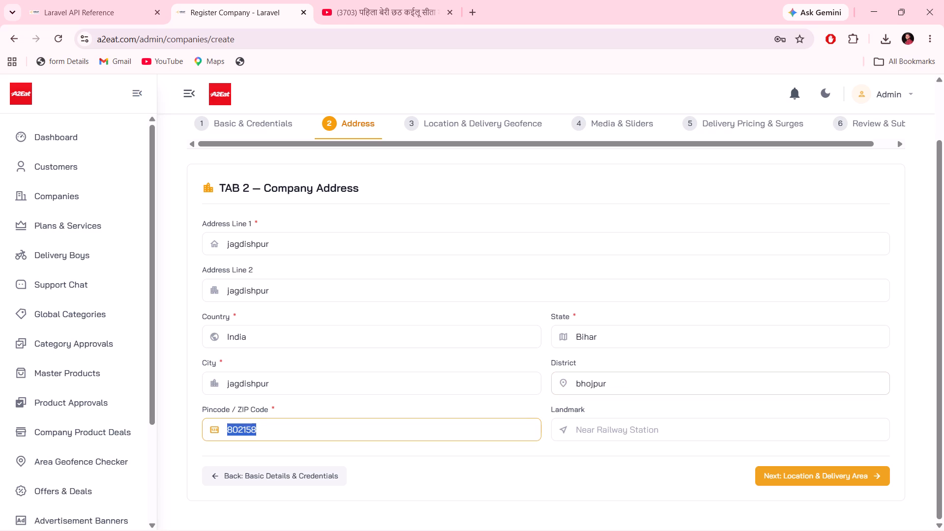
key("ctrl+v")
key("ctrl+BackSpace")
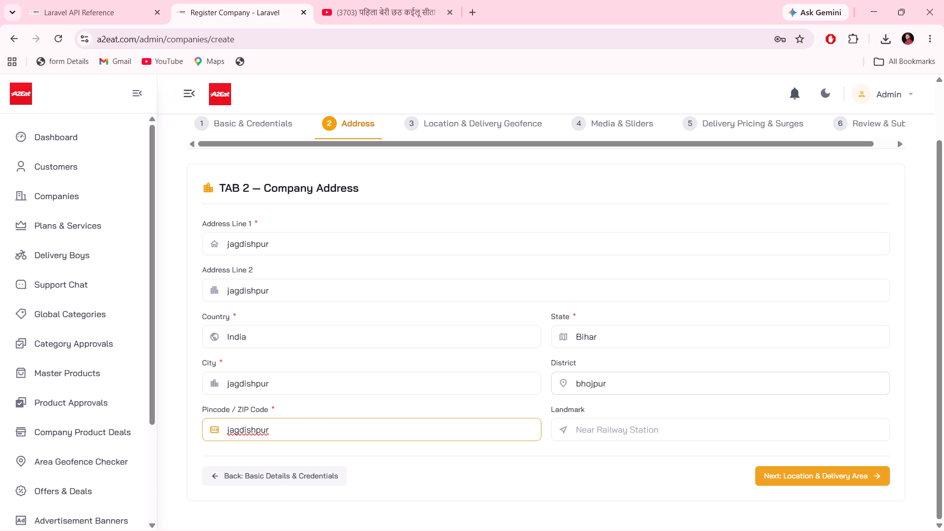
left_click(706, 428)
key("ctrl+v")
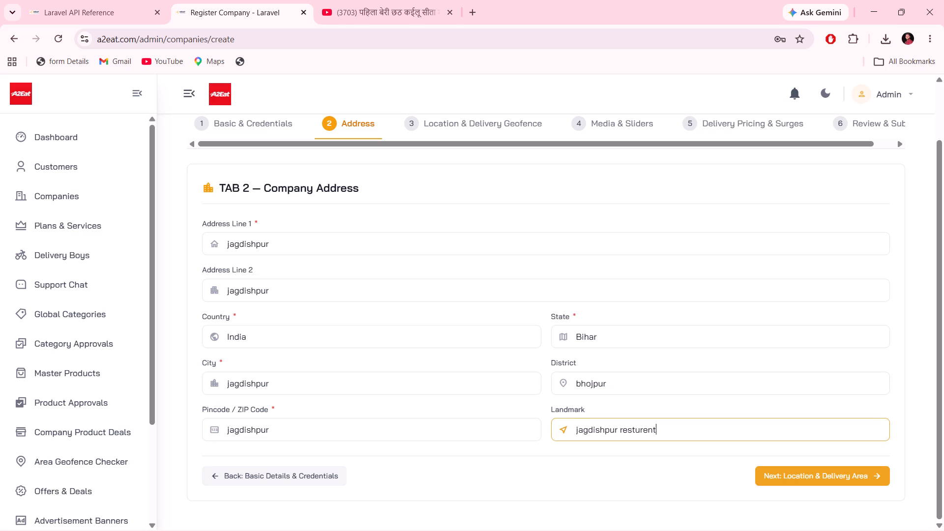
key("ctrl+BackSpace")
Replace the Pincode / ZIP Code entry in the company address with 802158.
left_click(399, 431)
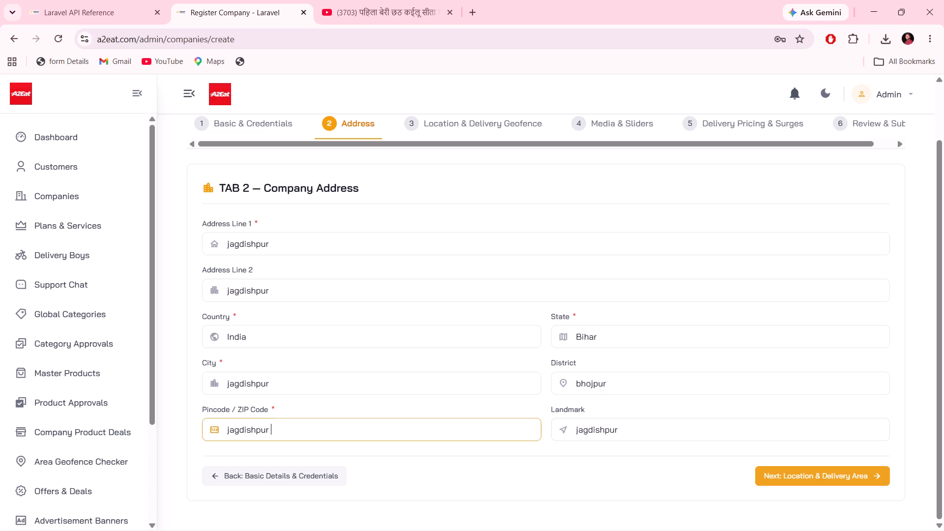
key("ctrl+a")
key("BackSpace")
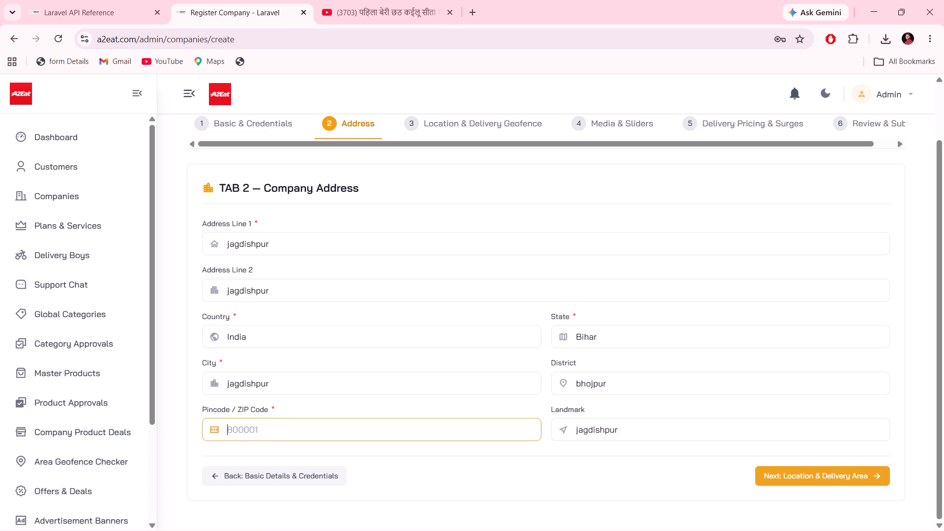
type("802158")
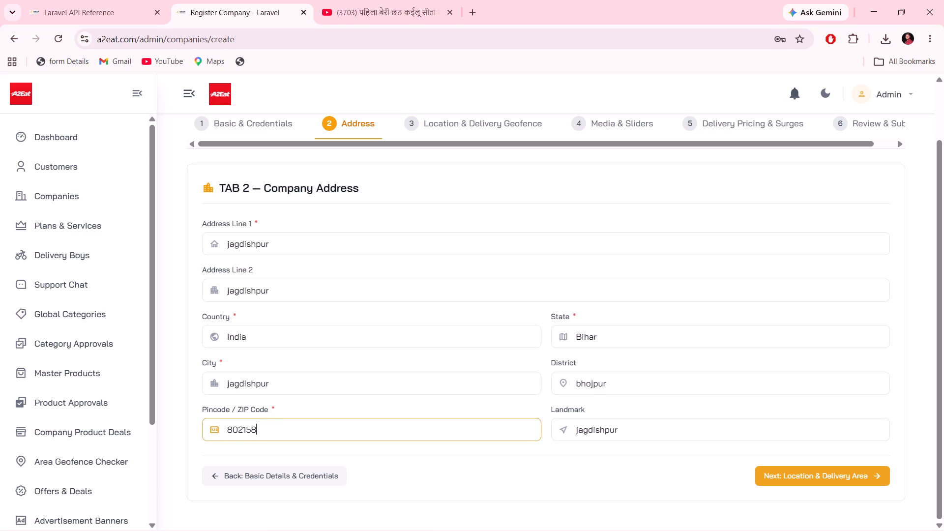
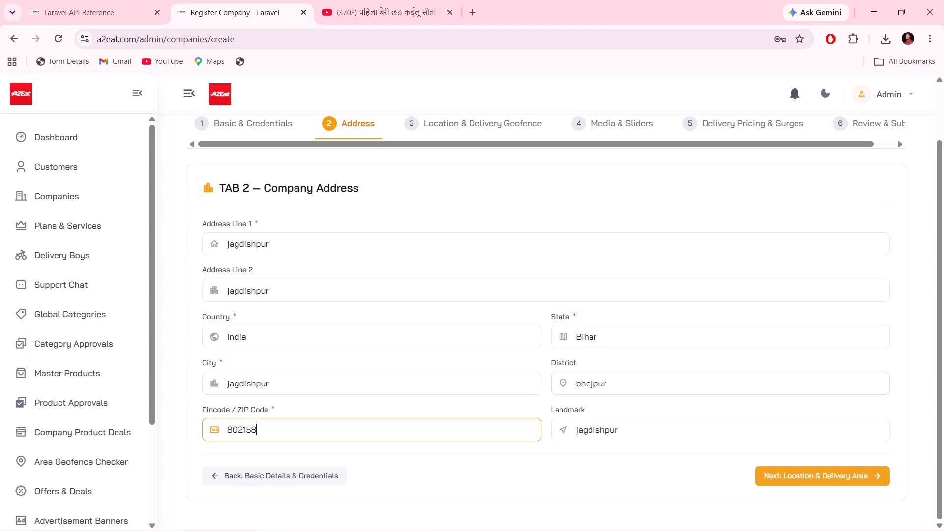
Set the company's delivery location by finding Jagdishpur, Bihar, India in the geofence map search.
left_click(780, 482)
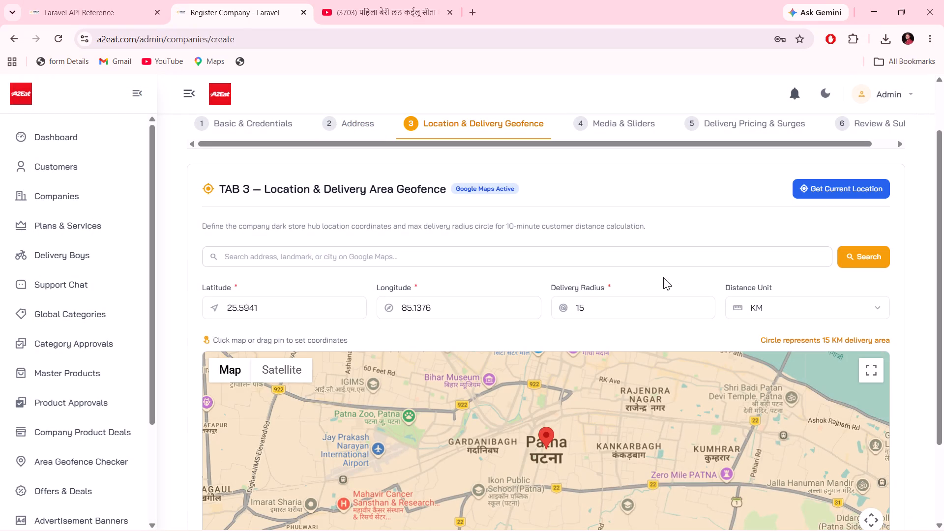
left_click(653, 261)
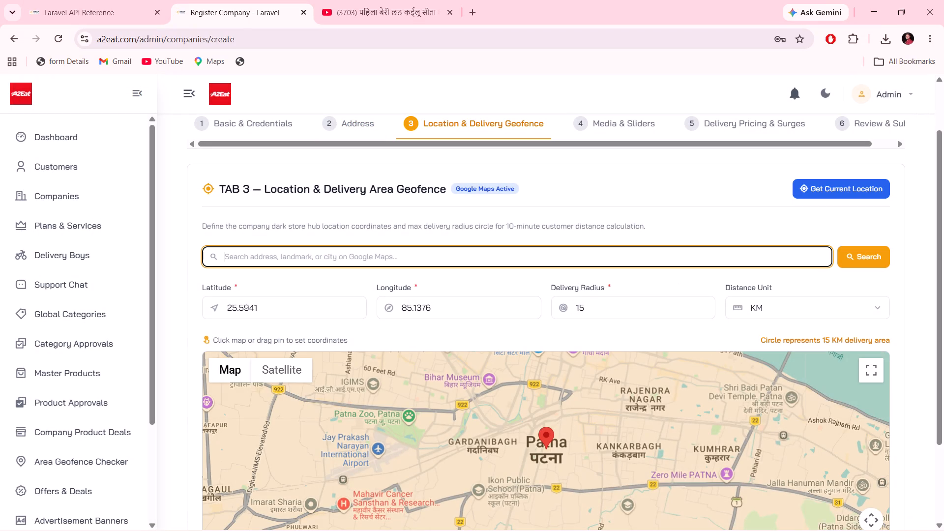
type("jagdish")
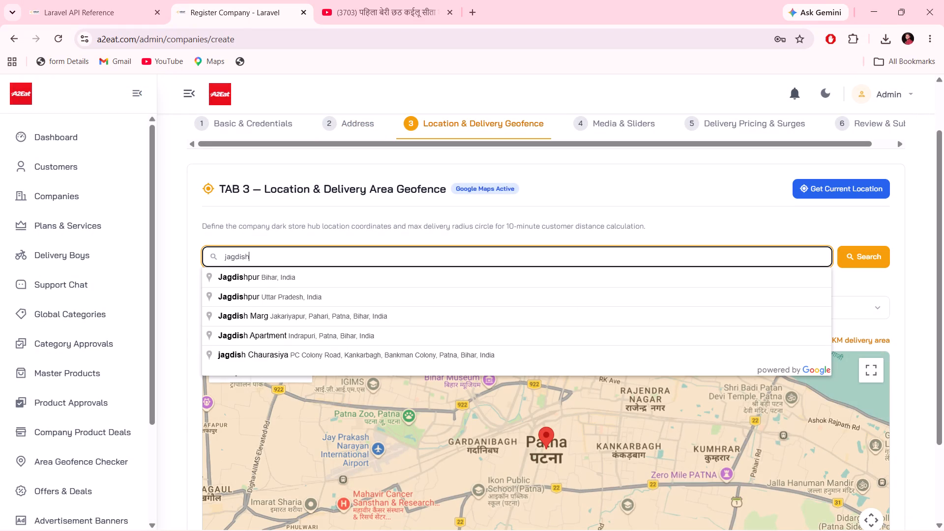
type("pur")
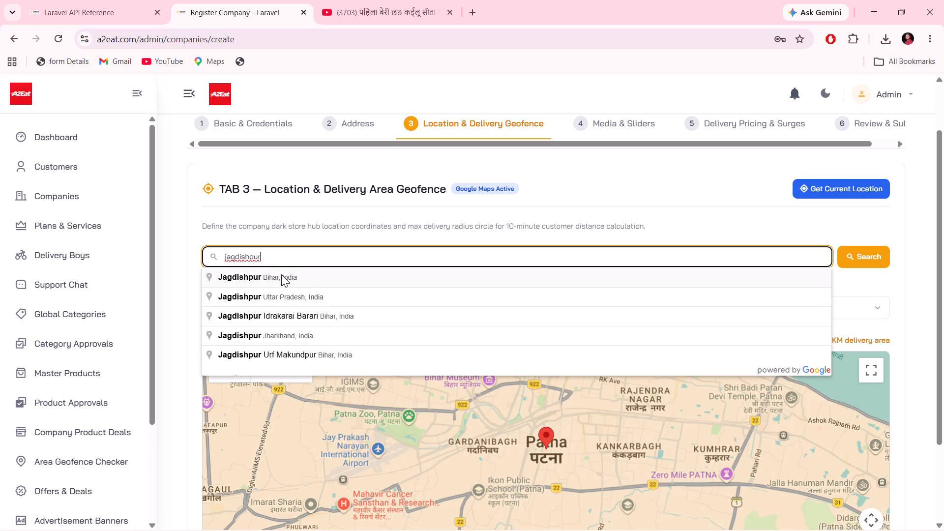
key("space")
key("b")
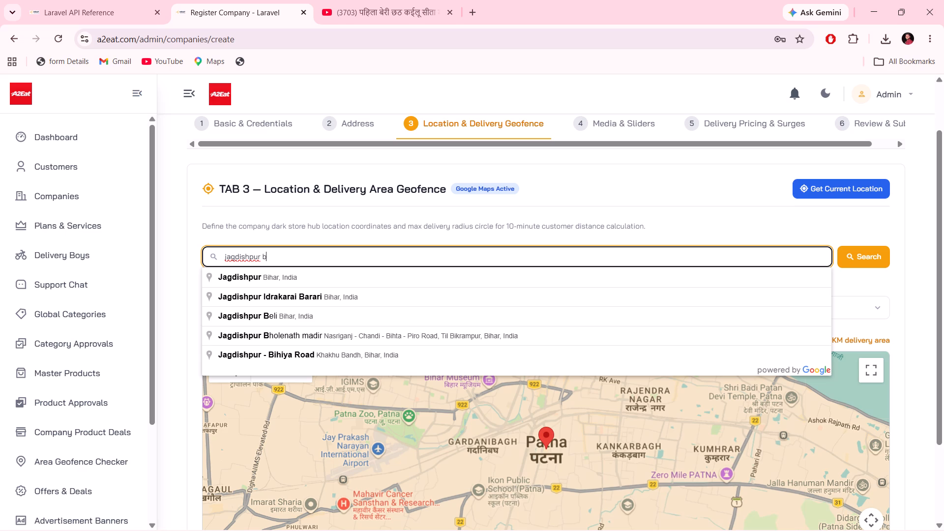
type("ol")
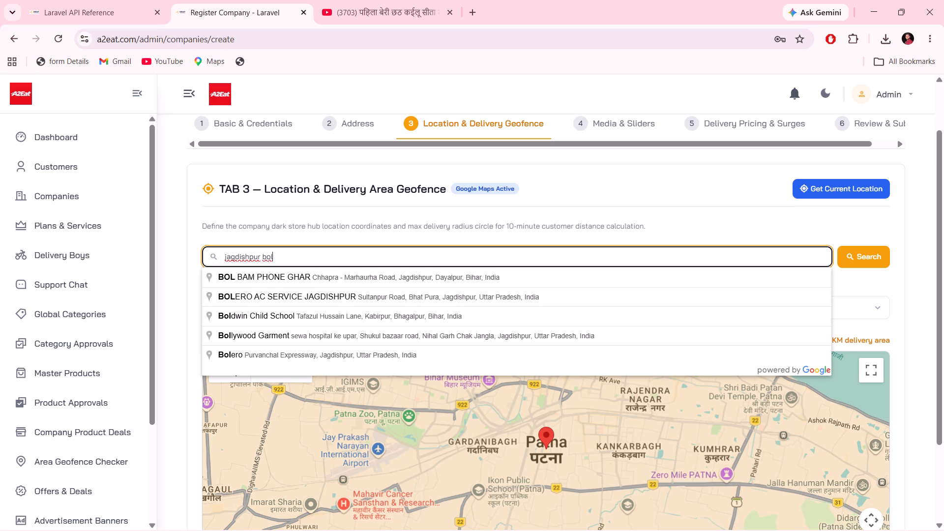
key("BackSpace")
key("BackSpace")
key("BackSpace")
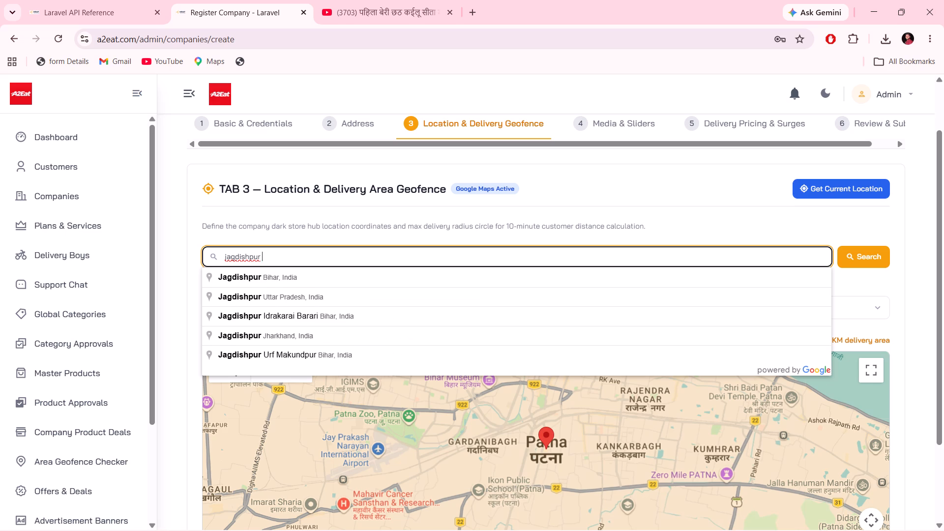
key("BackSpace")
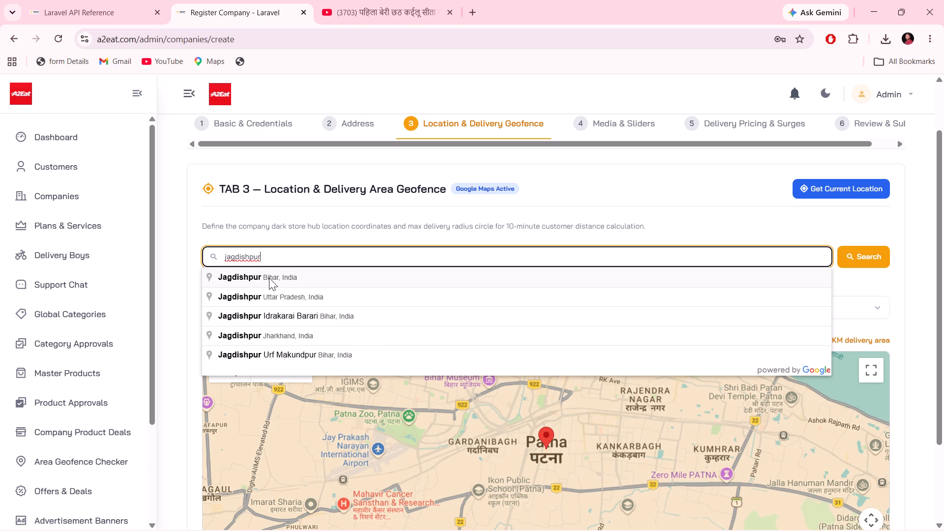
left_click(269, 278)
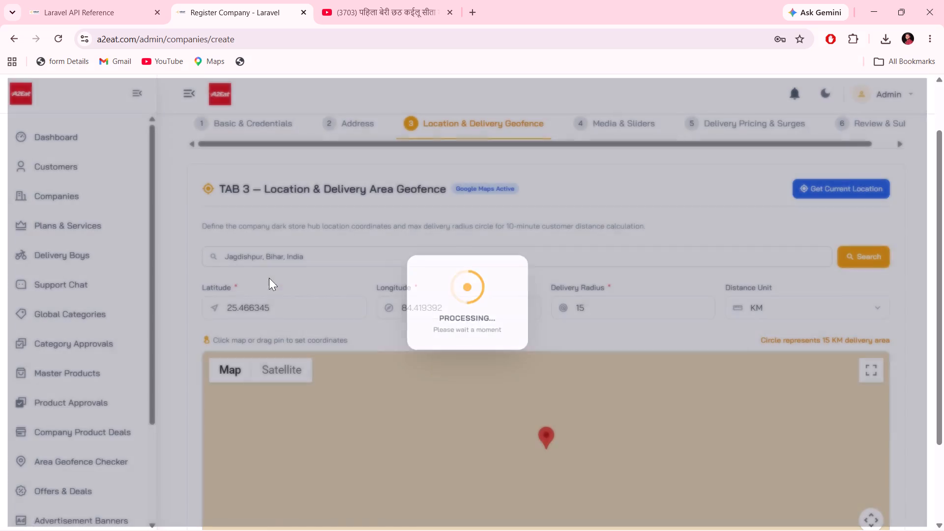
scroll(418, 384, "down", 3)
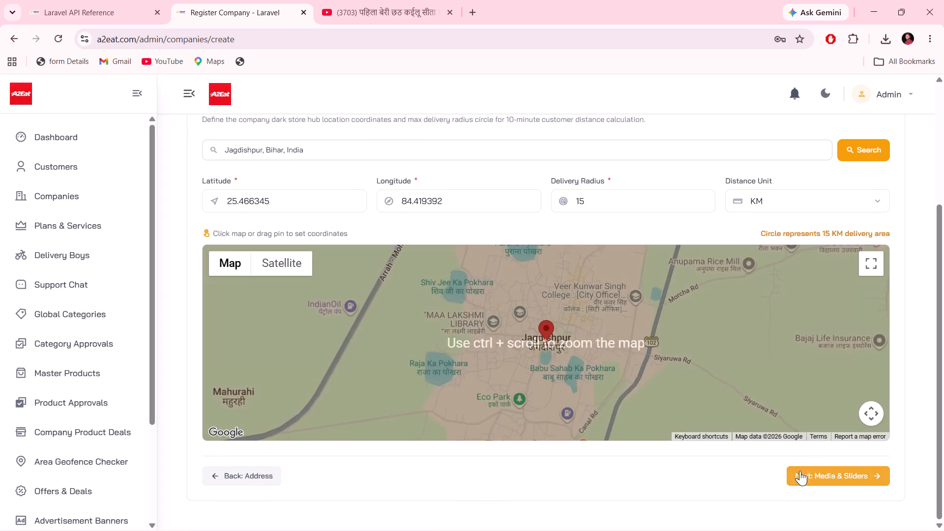
Proceed to the company media section and choose Gemini_Generated_Image_e3cdnue3cdnue3cd-1800kb.jpeg from Downloads as the Company Hero Banner Image.
left_click(799, 472)
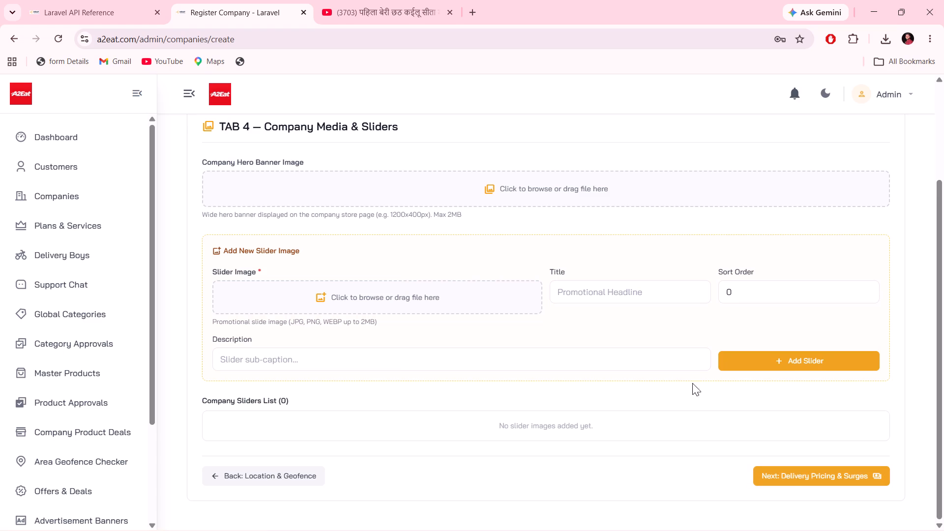
left_click(437, 182)
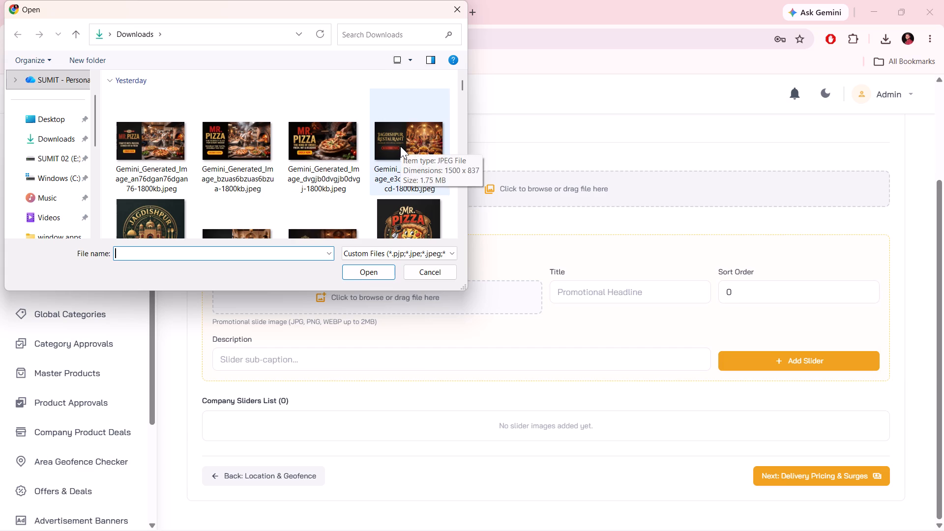
left_click(400, 146)
left_click(355, 273)
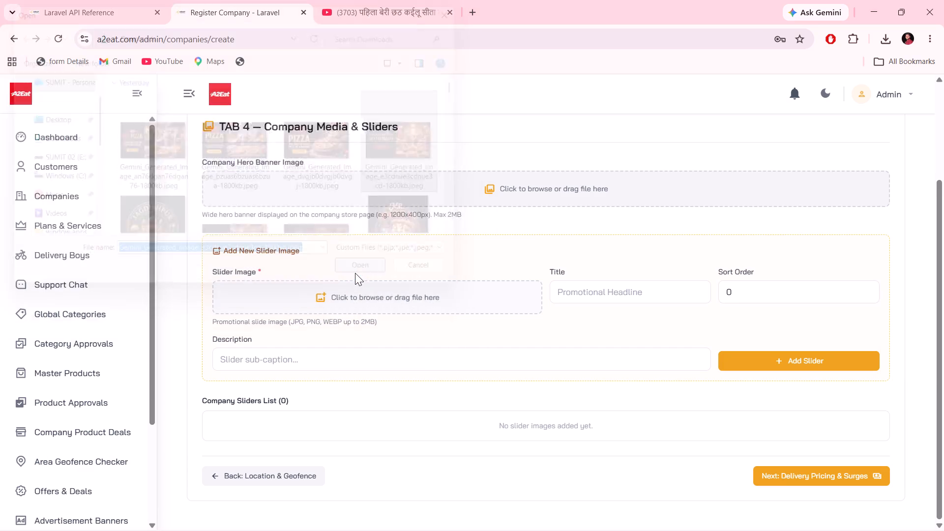
Add a company slider using Gemini_Generated_Image_kp5g3zkp5g3zkp5g-1800kb.jpeg as the slider image, with sort order 0.
left_click(326, 288)
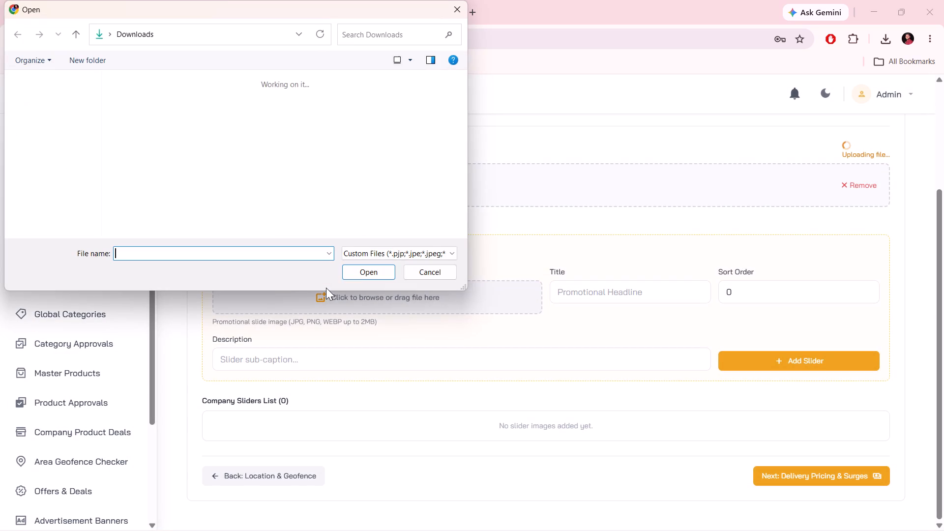
left_click(260, 216)
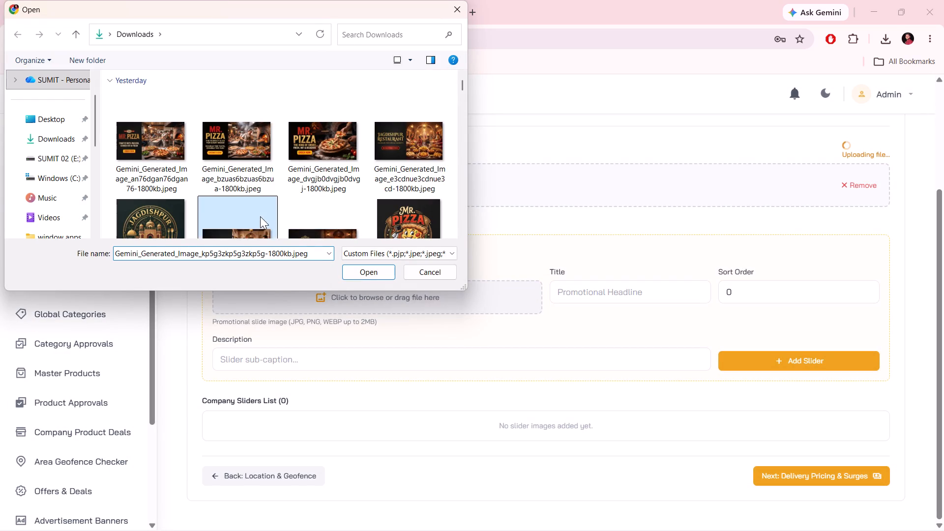
left_click(358, 266)
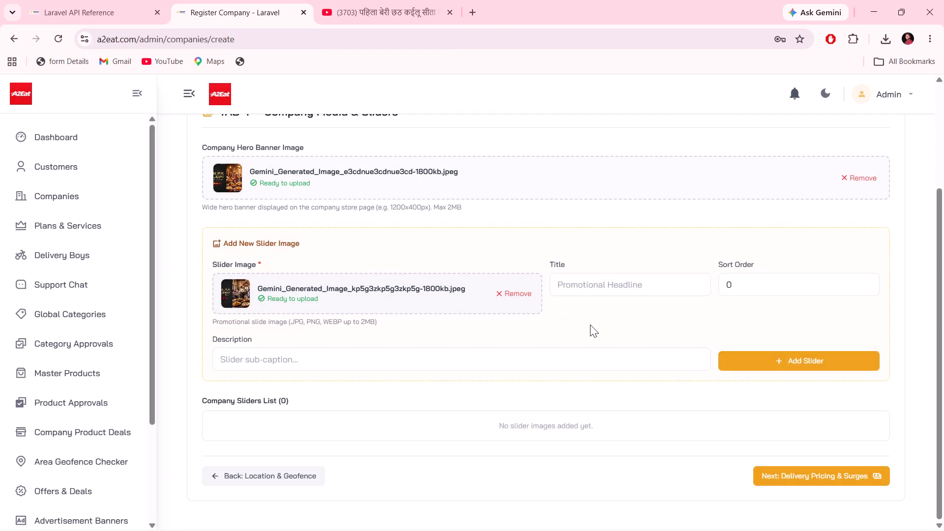
left_click(745, 361)
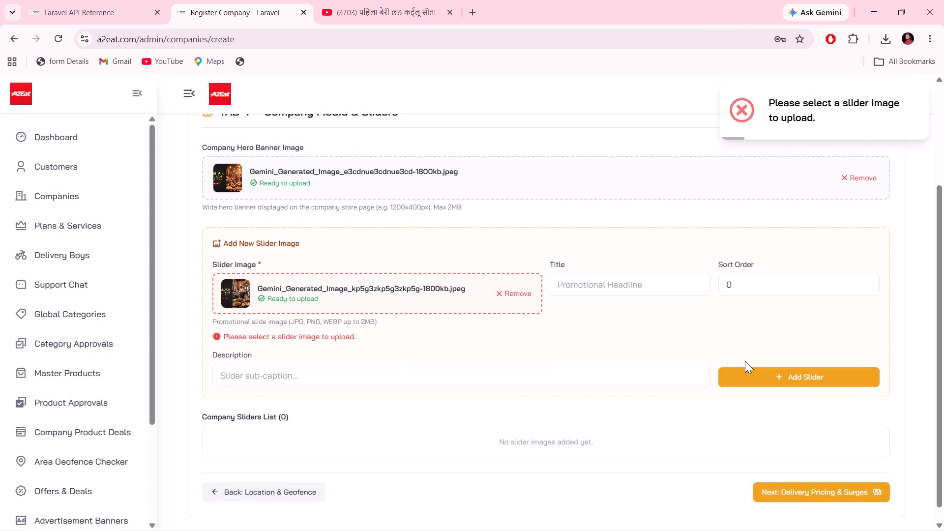
left_click(482, 279)
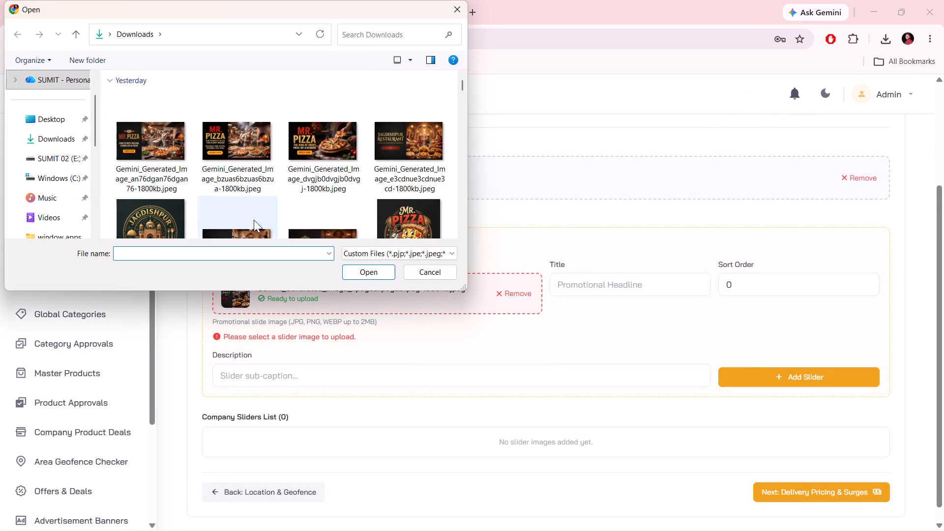
left_click(241, 222)
left_click(371, 272)
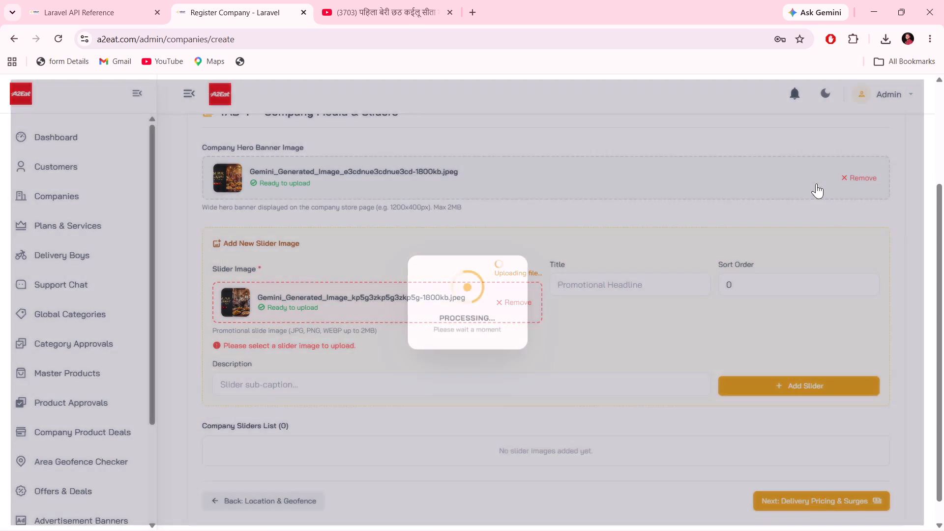
left_click(764, 367)
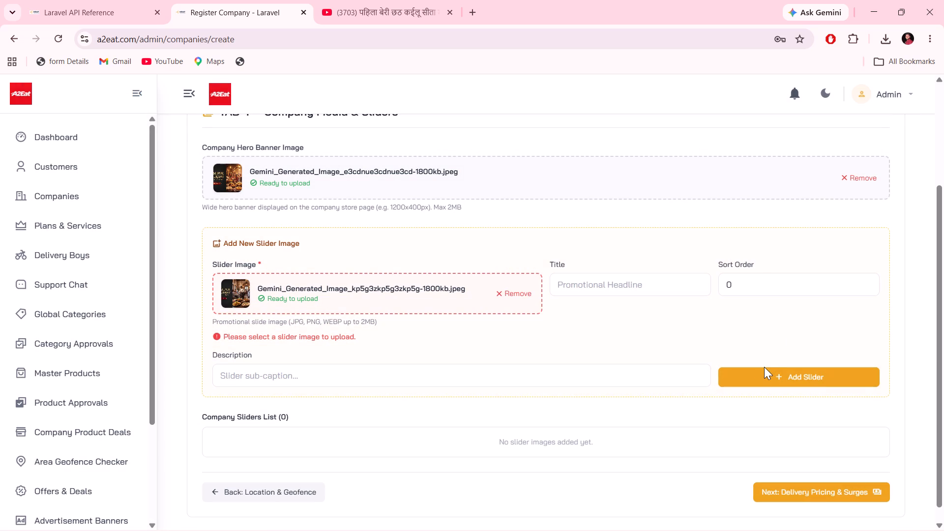
left_click(757, 376)
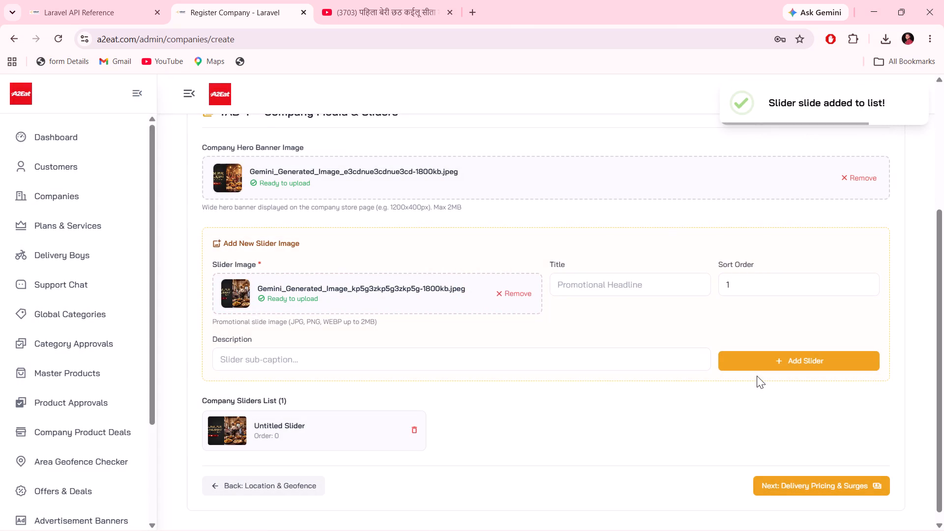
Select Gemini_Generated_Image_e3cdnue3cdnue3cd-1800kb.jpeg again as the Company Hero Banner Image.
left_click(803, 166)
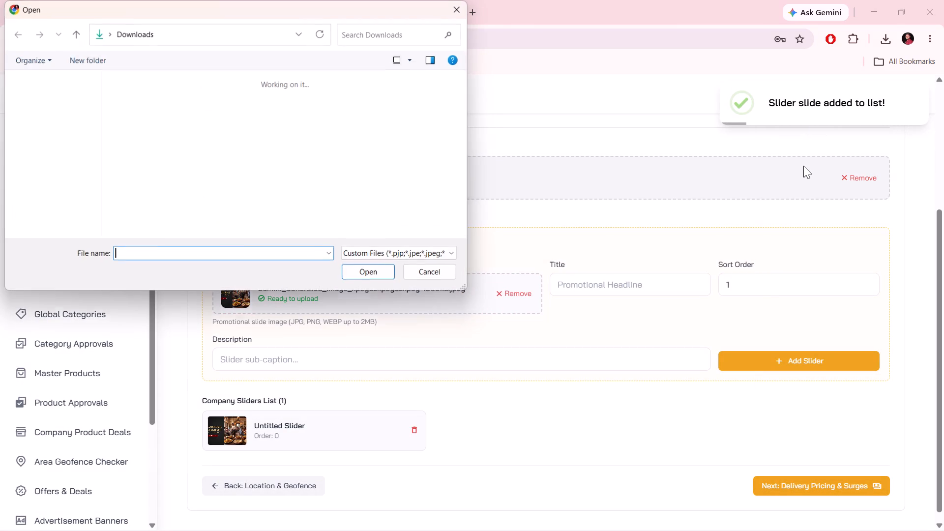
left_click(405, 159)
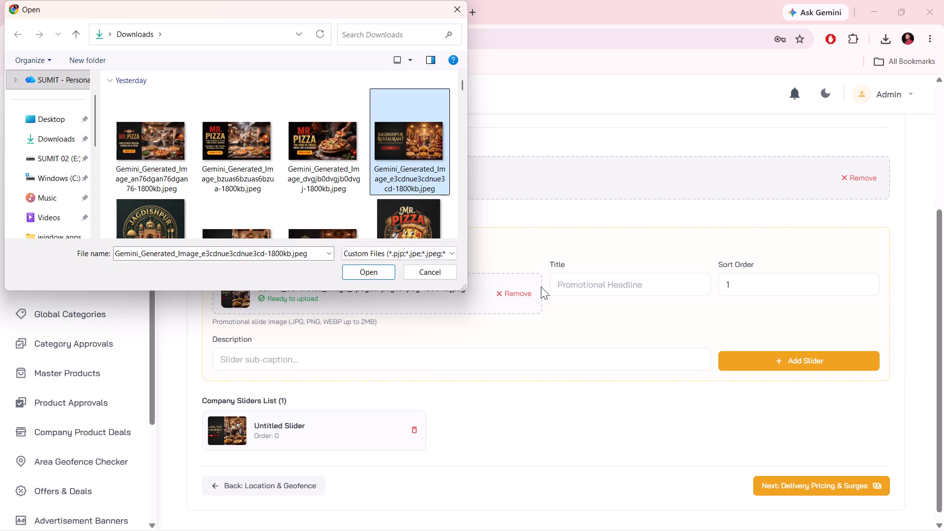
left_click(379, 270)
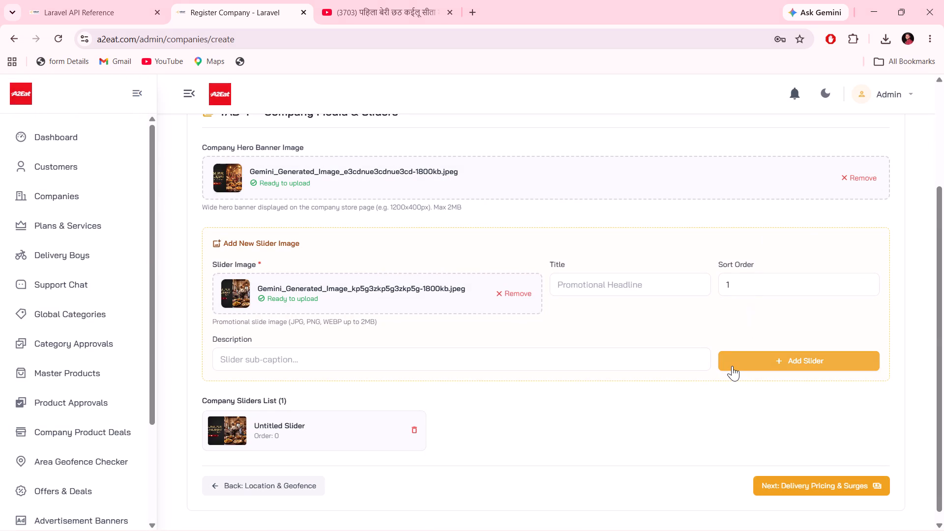
Clear the chosen slider image and add a second slider with Gemini_Generated_Image_luo2hnluo2hnluo2-1800kb.jpeg, sort order 1.
left_click_drag(732, 366, 571, 308)
left_click(528, 300)
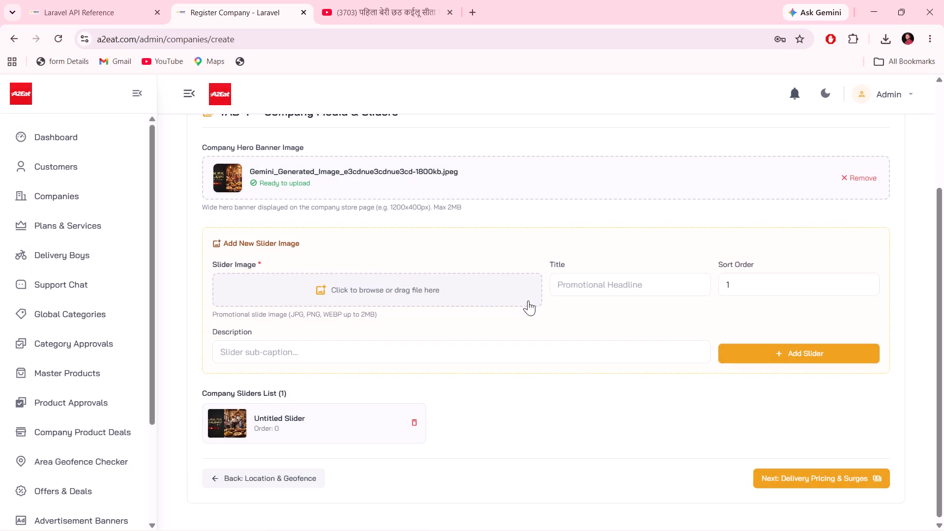
left_click(528, 300)
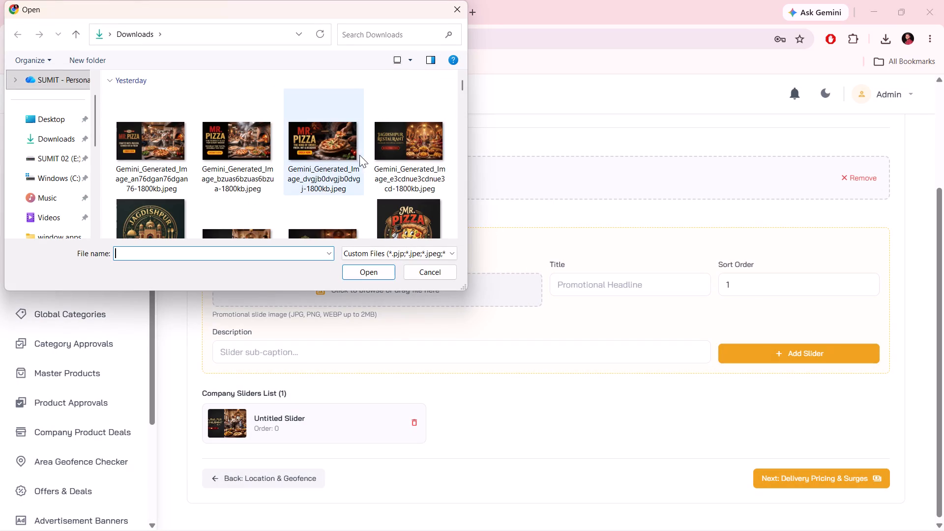
left_click(327, 233)
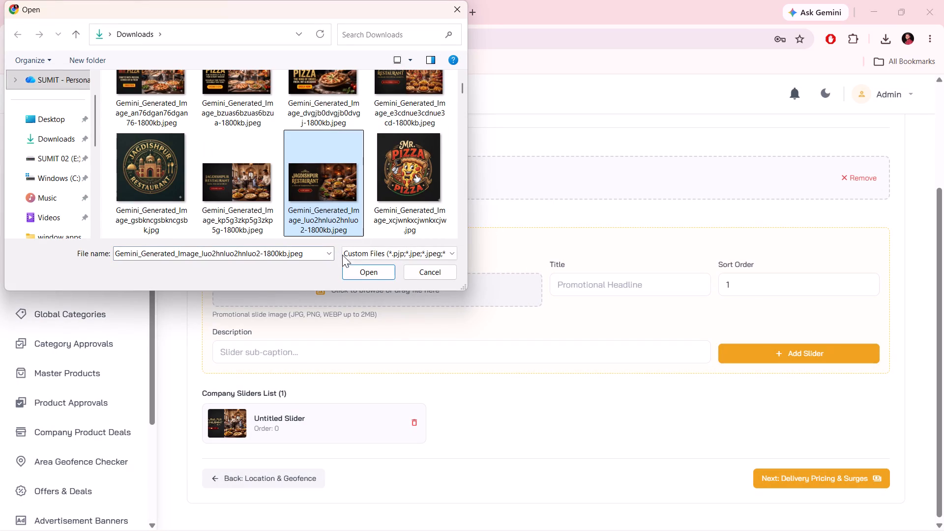
left_click(360, 269)
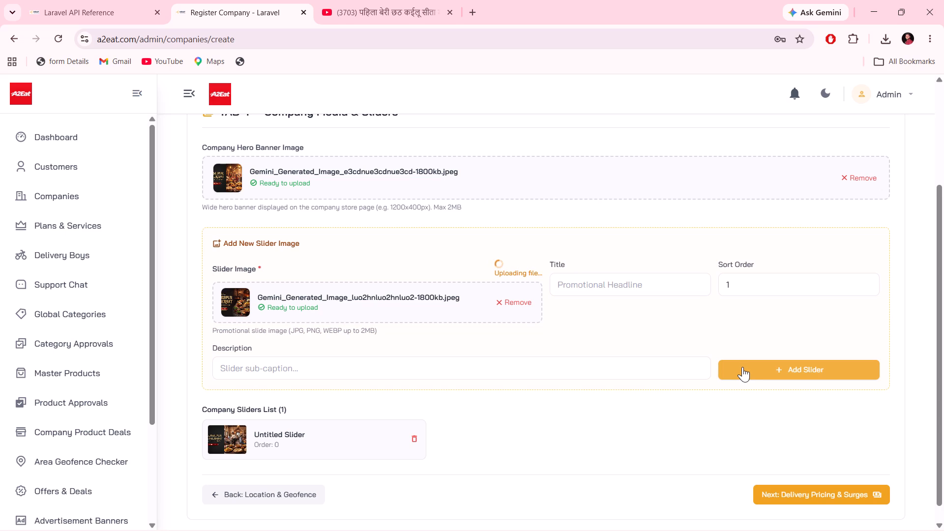
left_click(742, 367)
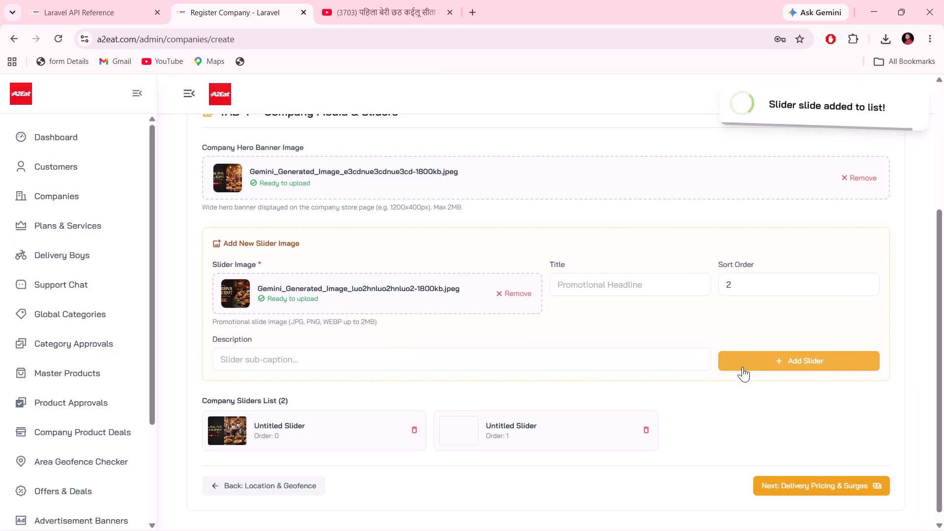
Proceed to the delivery pricing section and set the Base Delivery Fee to ₹25.
scroll(620, 370, "down", 4)
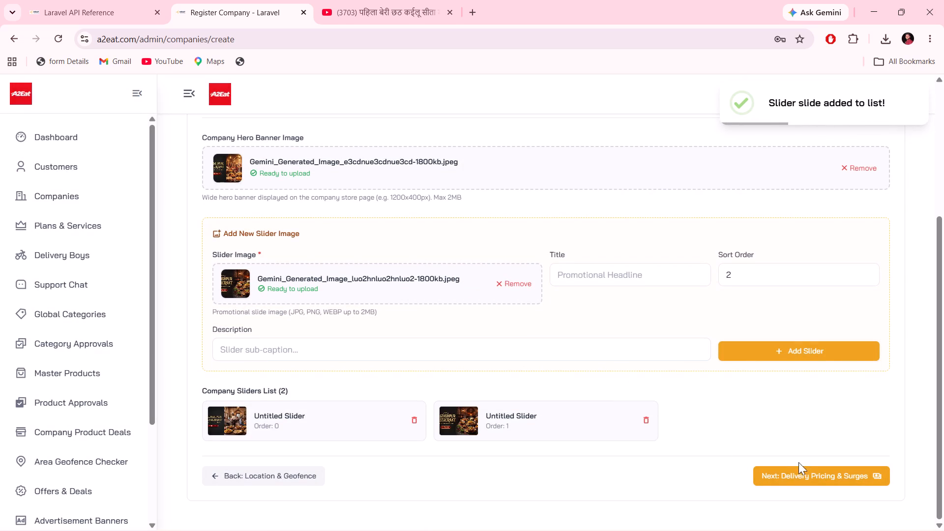
left_click(788, 480)
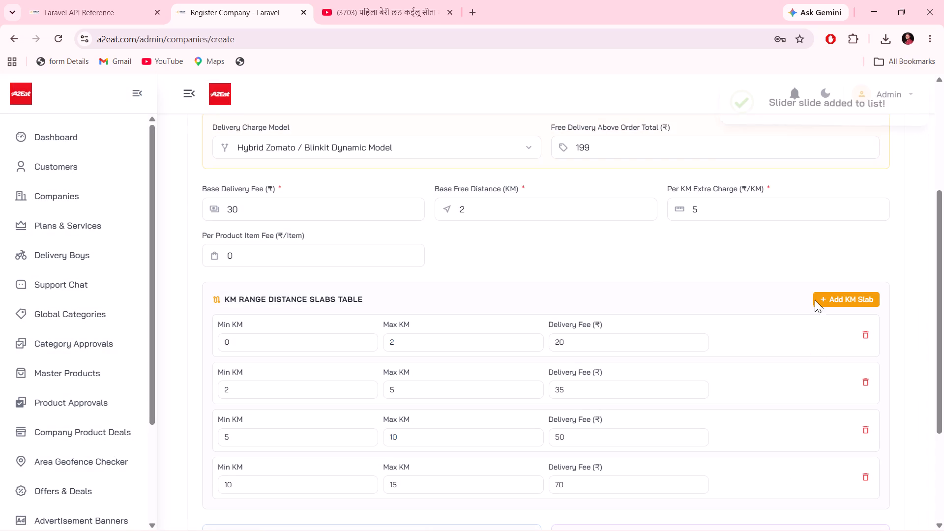
scroll(642, 273, "up", 3)
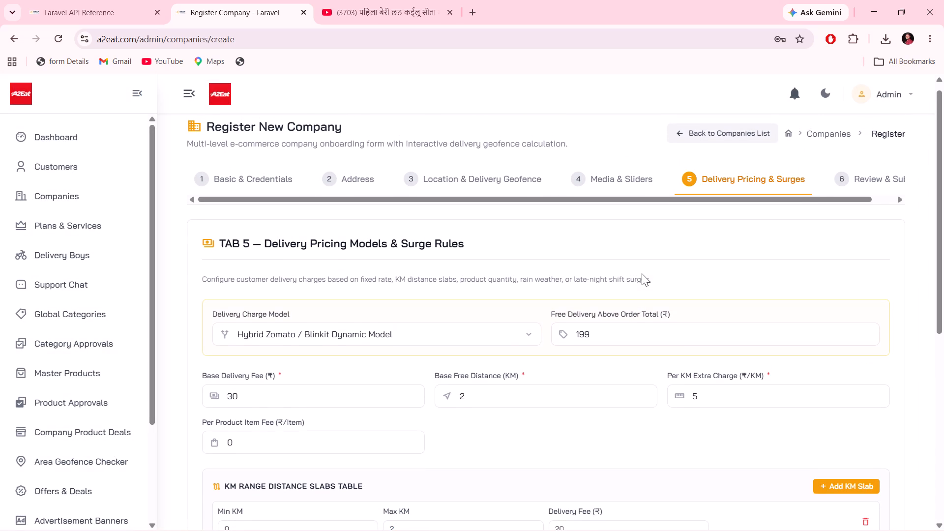
scroll(642, 273, "down", 1)
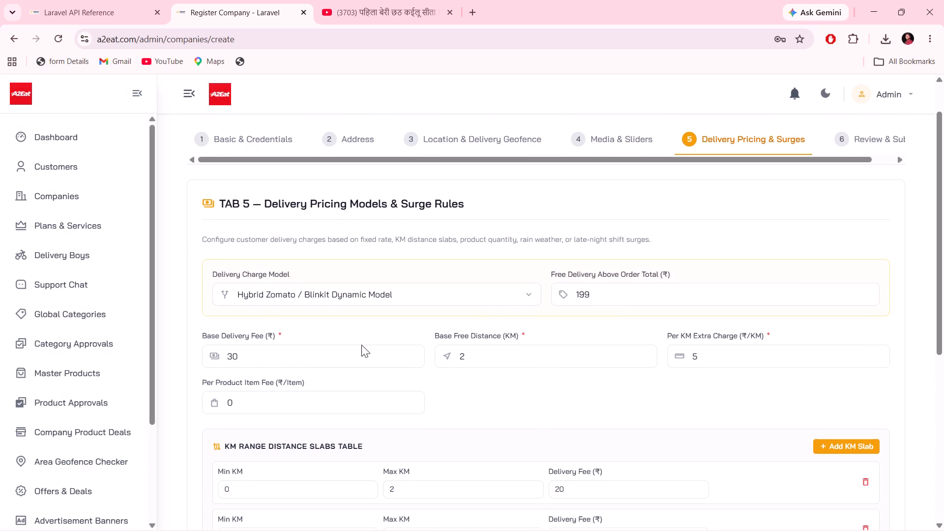
left_click(367, 361)
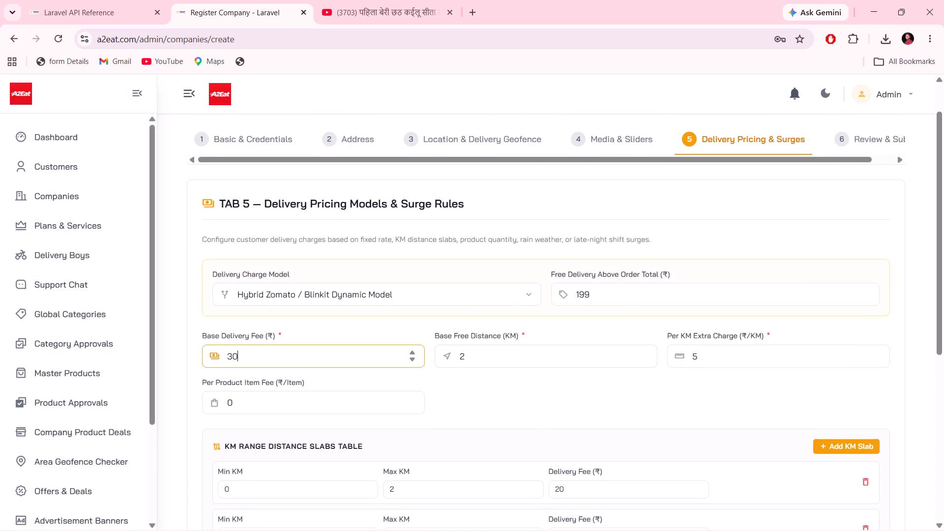
key("BackSpace")
key("BackSpace")
type("25")
Restore the Base Delivery Fee to ₹25 and set the Per Product Item Fee to ₹1.
scroll(367, 361, "down", 1)
key("BackSpace")
key("BackSpace")
key("BackSpace")
key("BackSpace")
key("5")
left_click(345, 411)
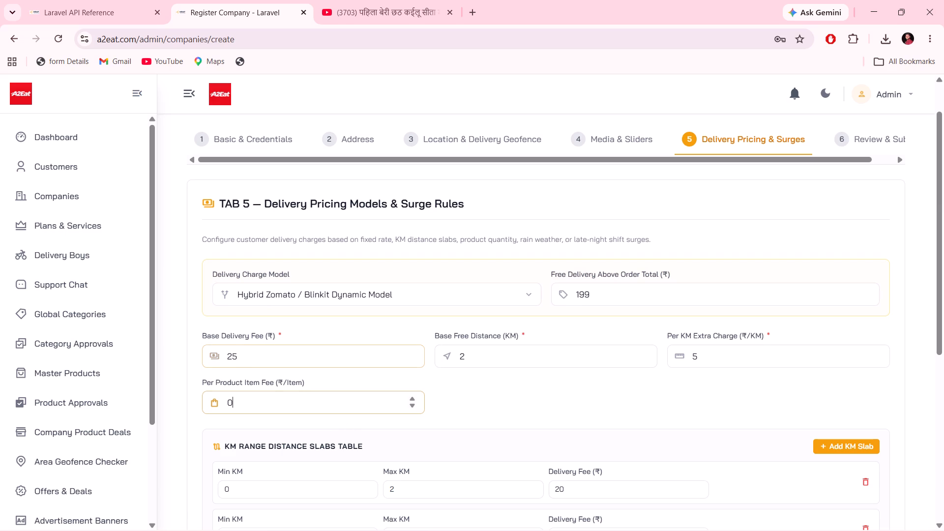
key("BackSpace")
key("1")
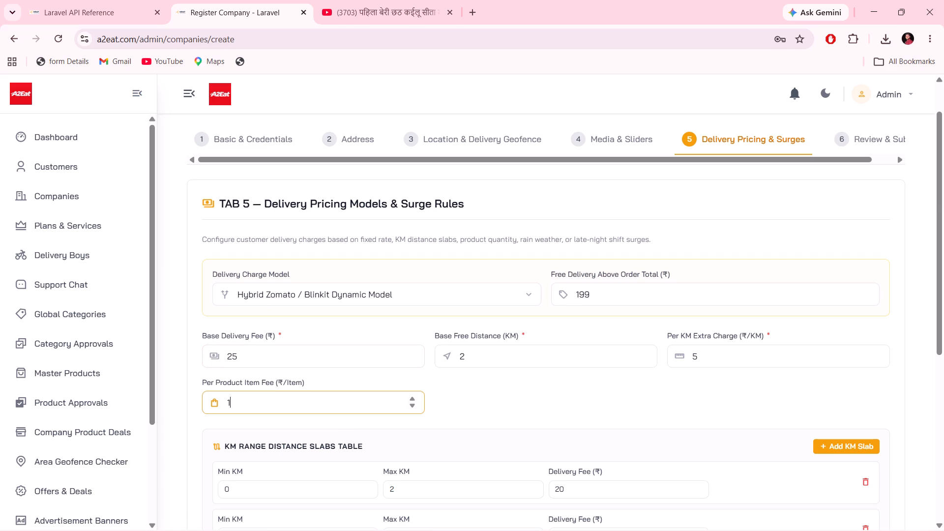
left_click(514, 438)
Set the Min KM of the first slab in the KM range distance slabs table to 1.
scroll(514, 438, "down", 2)
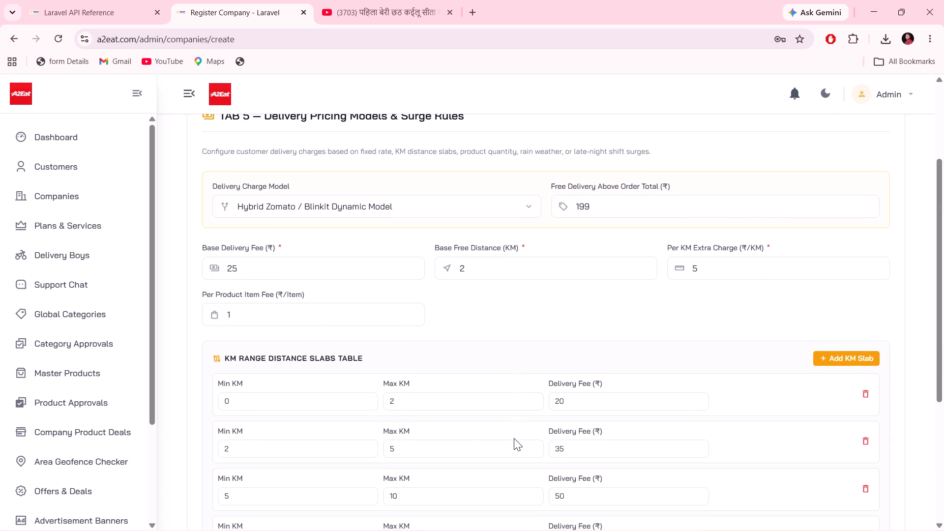
left_click(270, 394)
key("BackSpace")
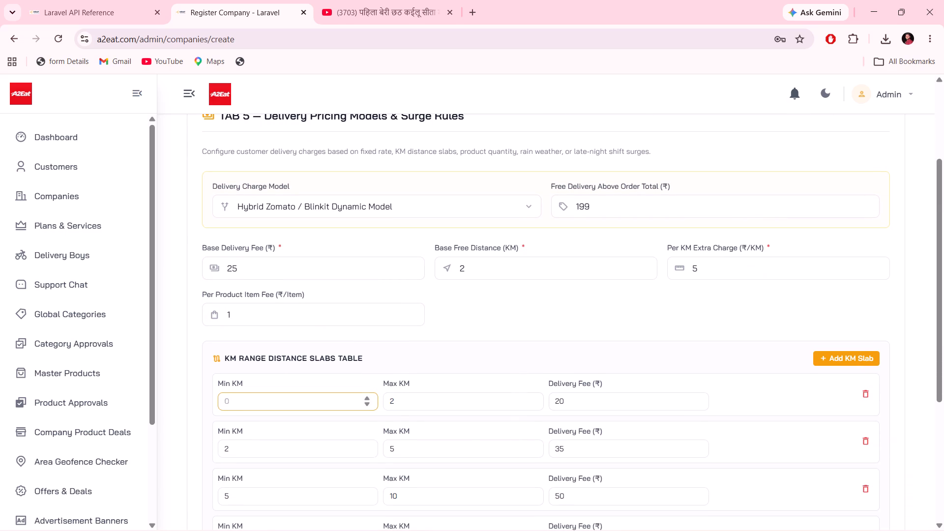
key("1")
Enable the Late Night Shift Surge Fee, and switch the Rain / Weather Surge Fee on and back off.
scroll(512, 347, "down", 3)
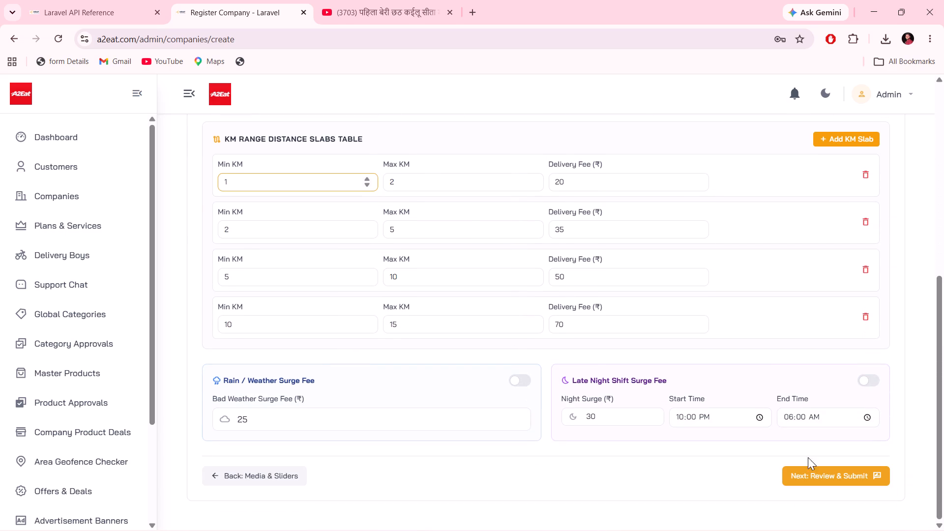
left_click(518, 377)
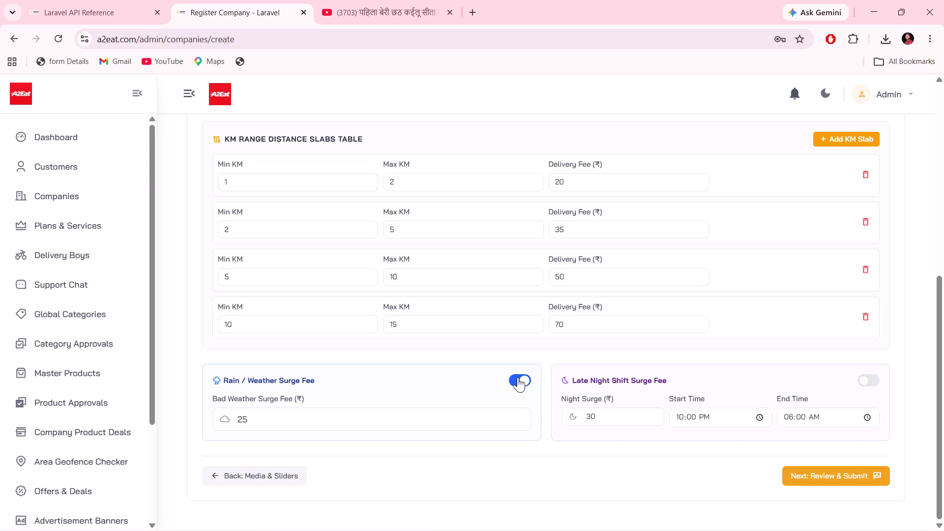
left_click(870, 382)
left_click(517, 376)
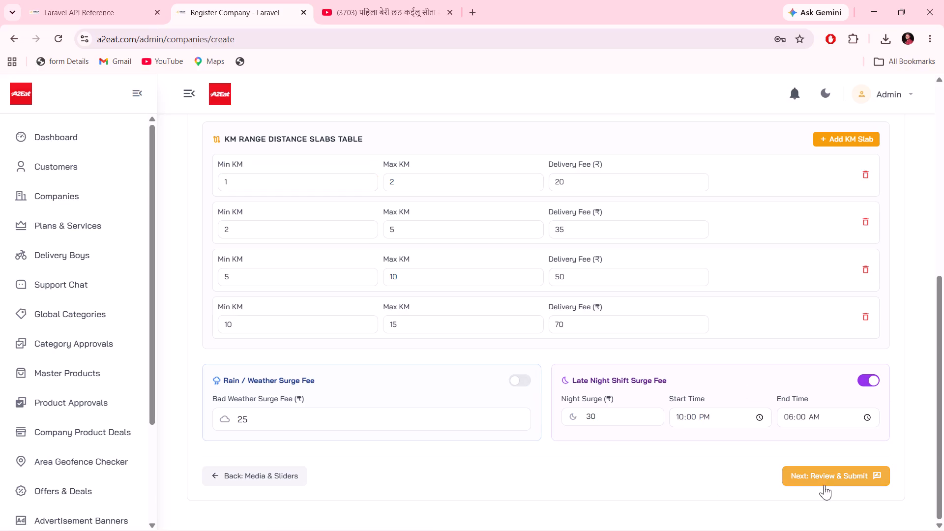
Proceed to the review section and submit the registration to create the company jagdishpur resturent.
left_click(824, 485)
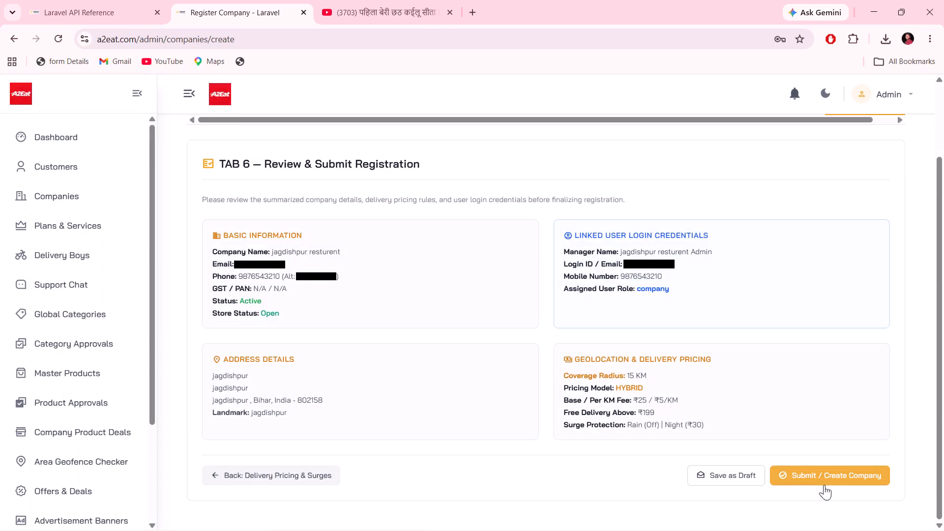
left_click(832, 478)
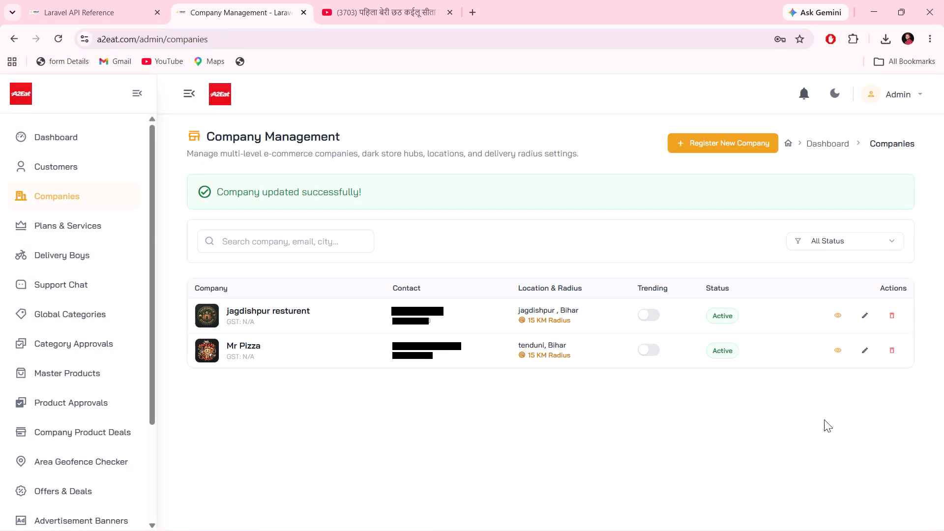
Mark the companies Mr Pizza and jagdishpur resturent as Trending in the company list.
left_click(642, 350)
left_click(643, 309)
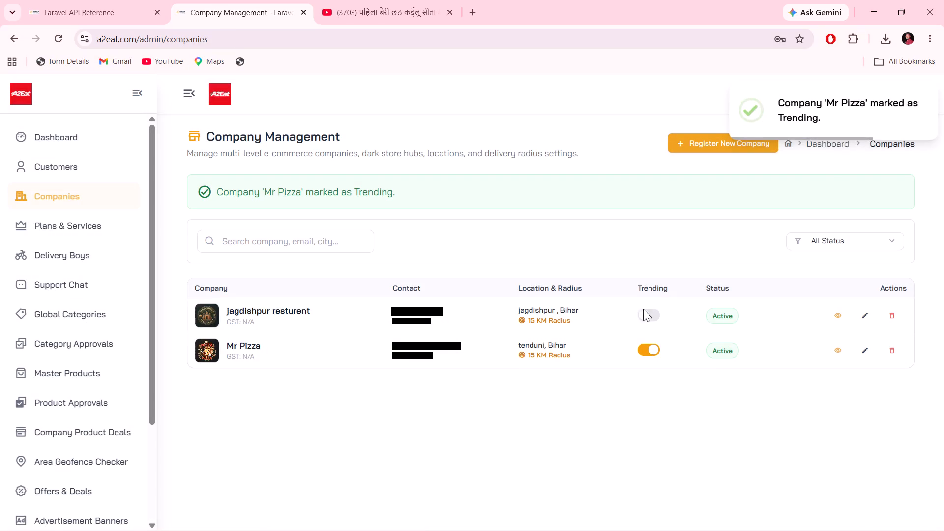